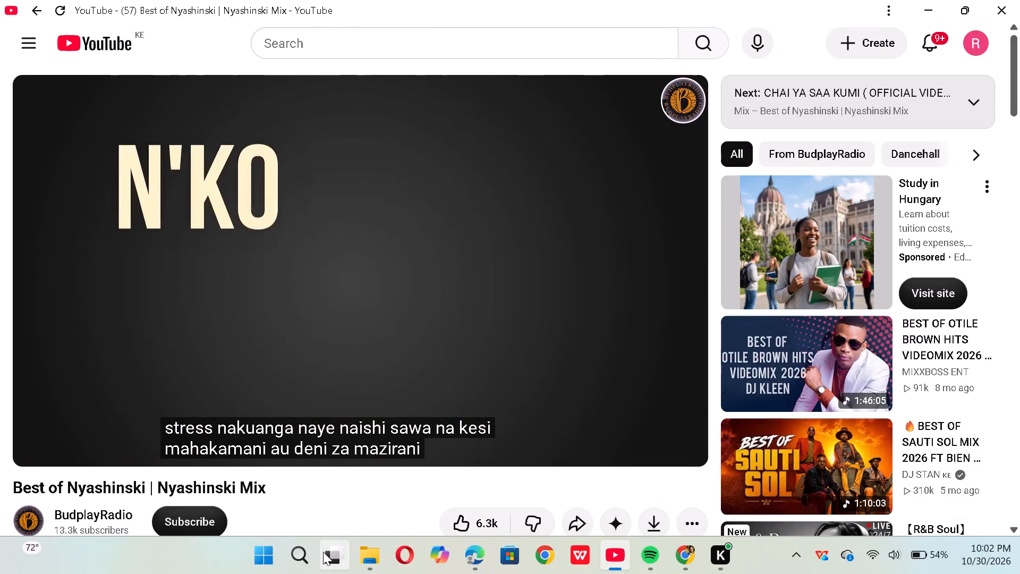
Open Microsoft Word and clear its startup dialogs about default file types and Office activation.
click(260, 558)
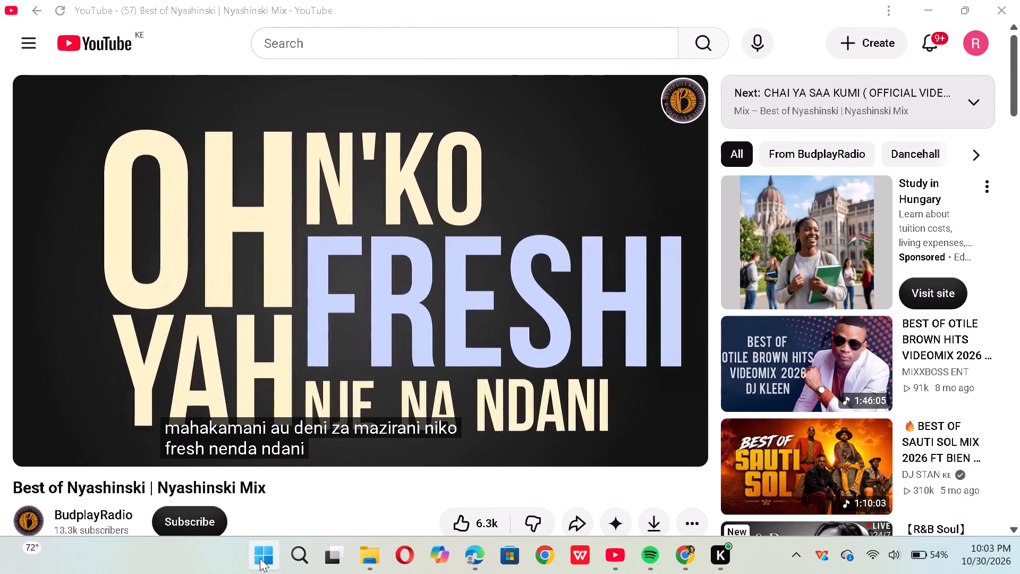
click(310, 168)
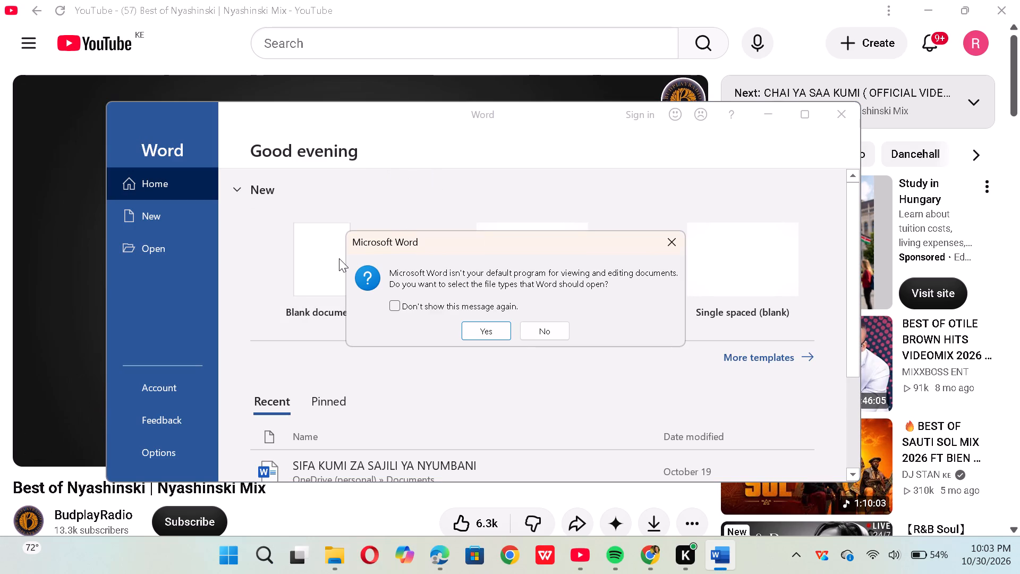
click(339, 258)
click(474, 321)
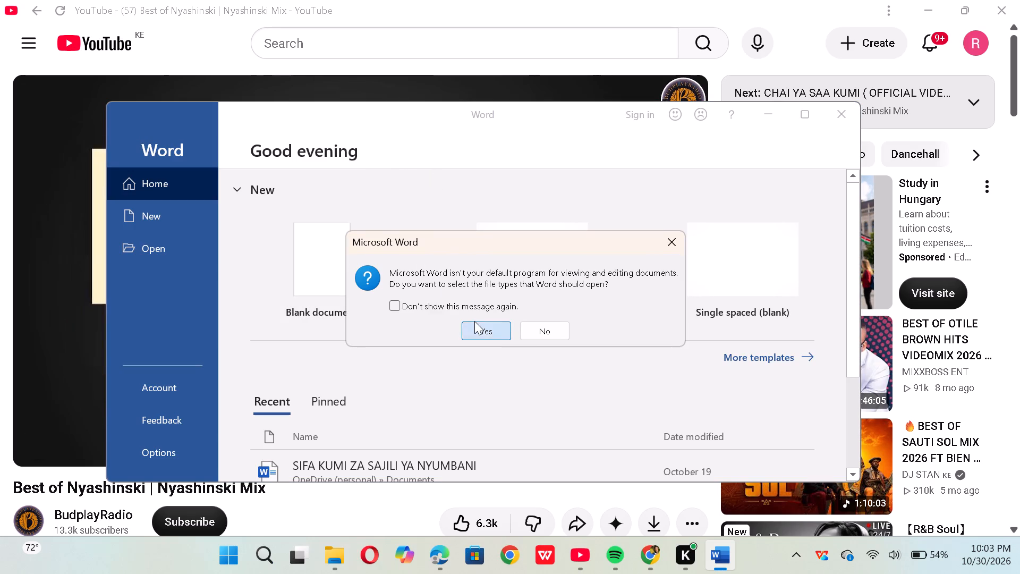
click(337, 258)
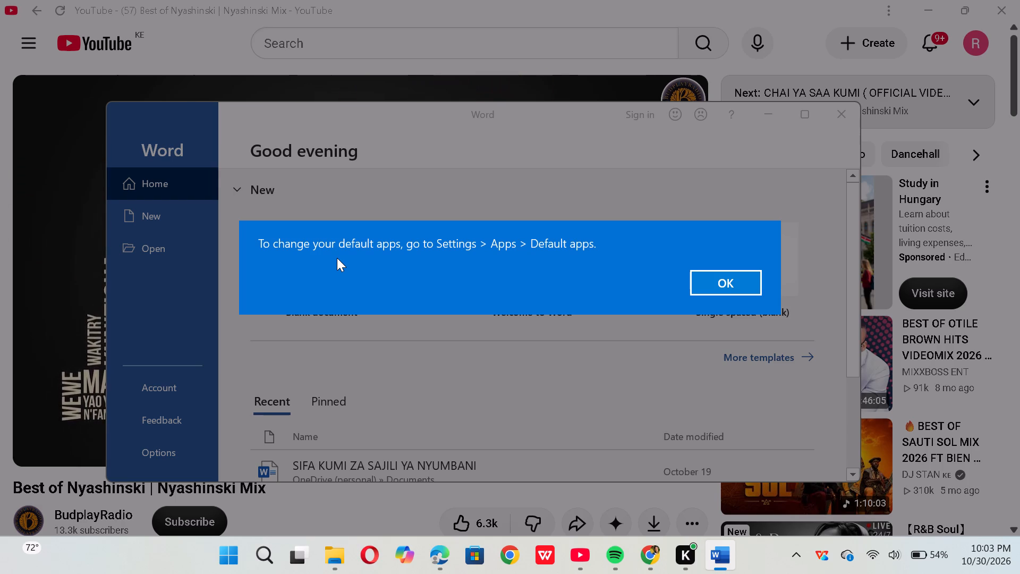
click(739, 277)
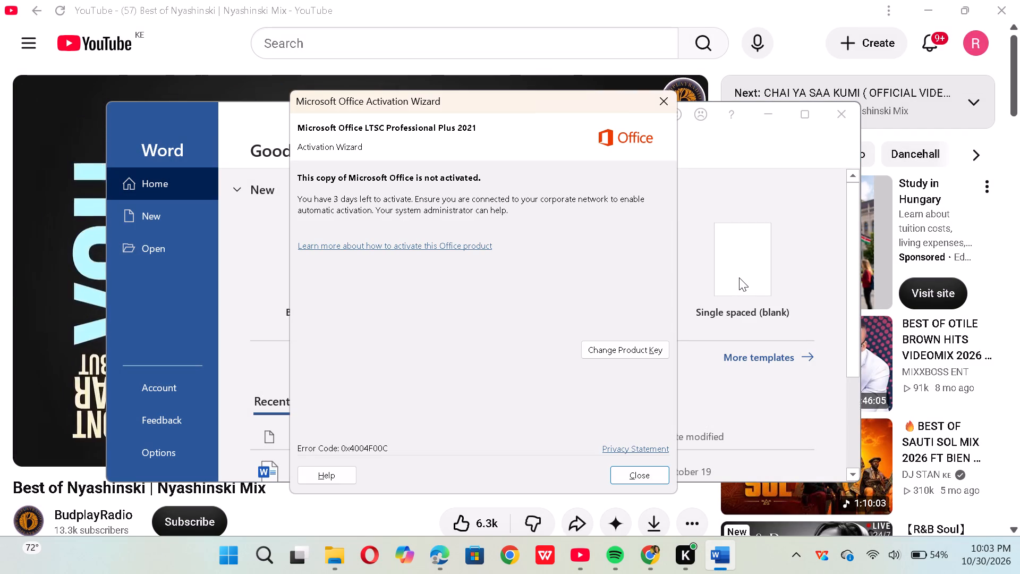
click(632, 472)
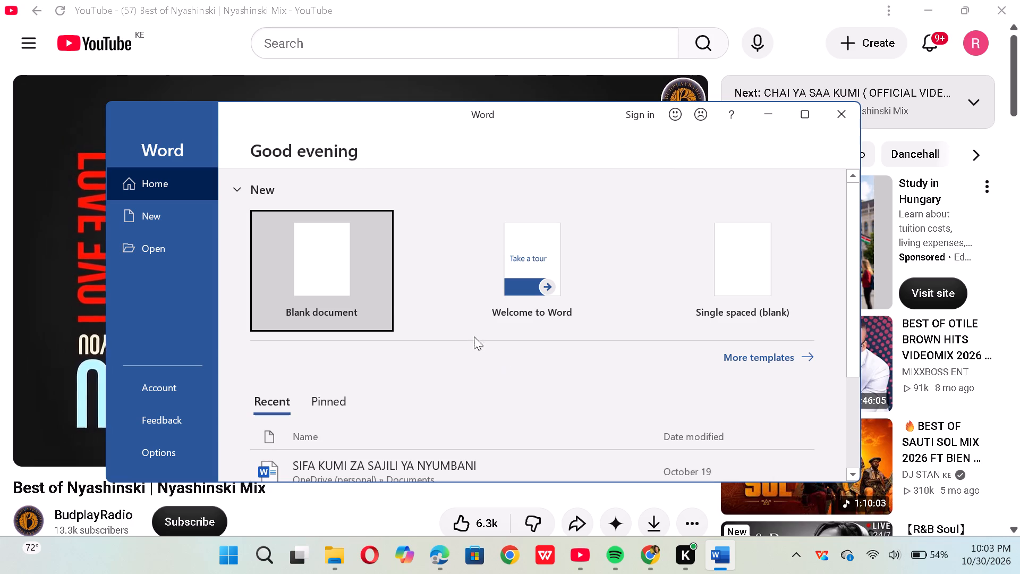
Create a new blank document and maximize its window, leaving the page empty.
click(314, 256)
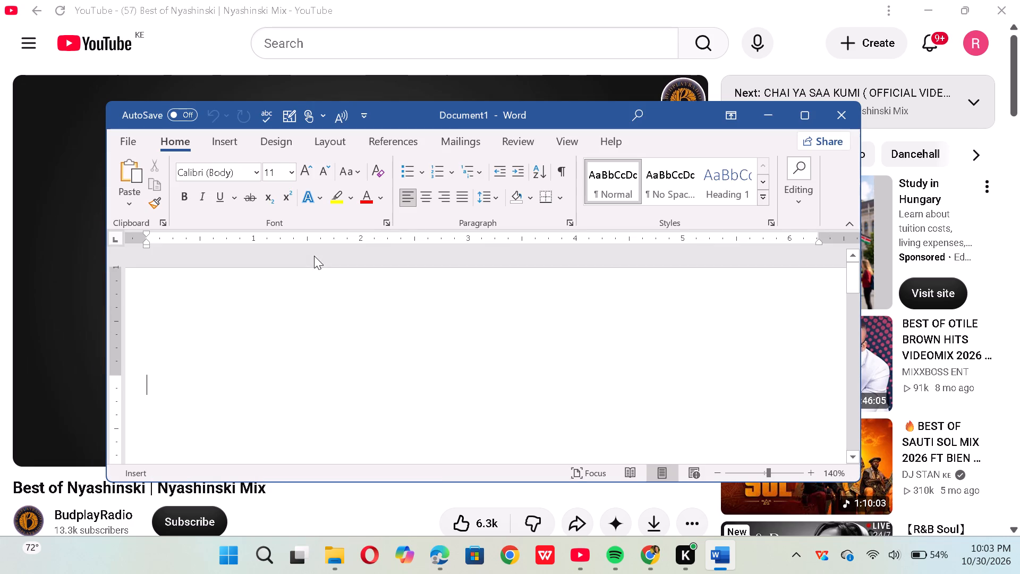
click(811, 117)
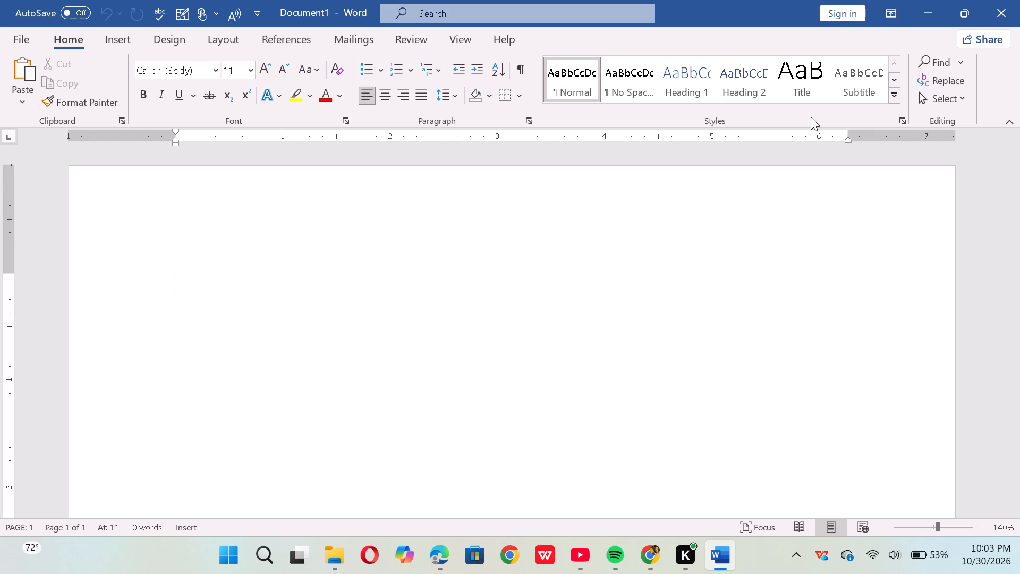
key(t)
key(BackSpace)
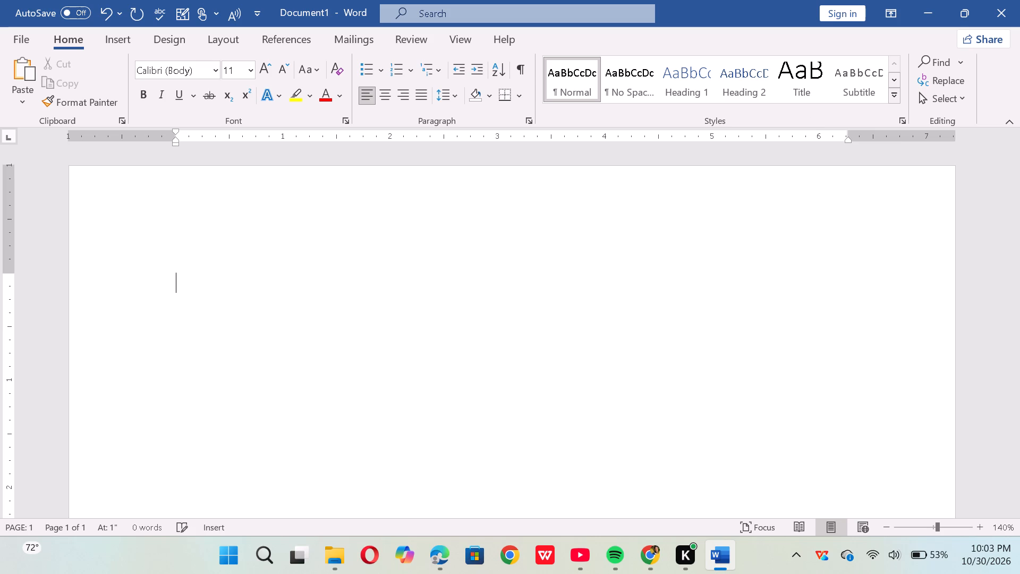
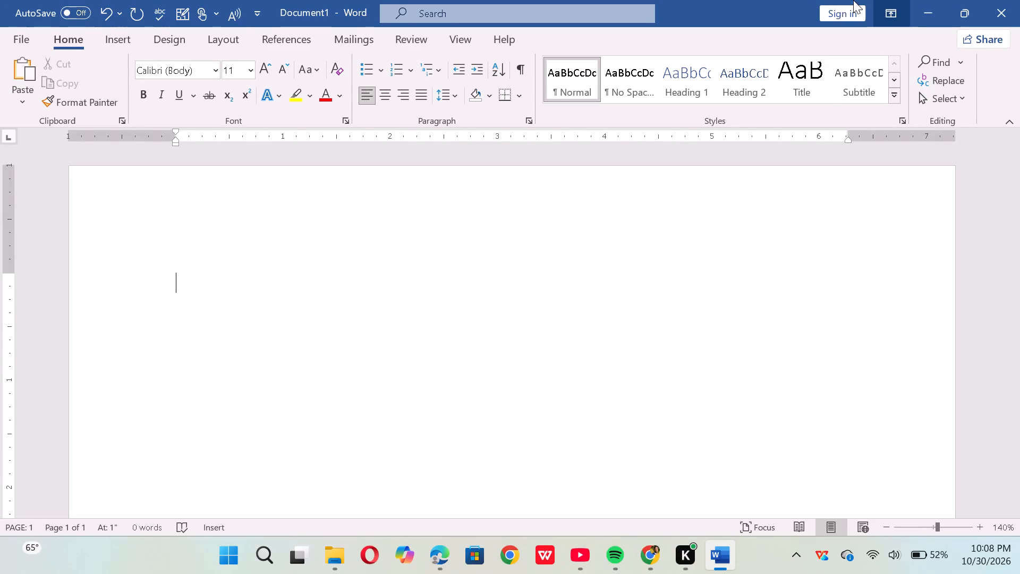
Write the title "THE THINGS MY HEART NEVER CONFESSED." in capital letters on the document's first line.
click(856, 0)
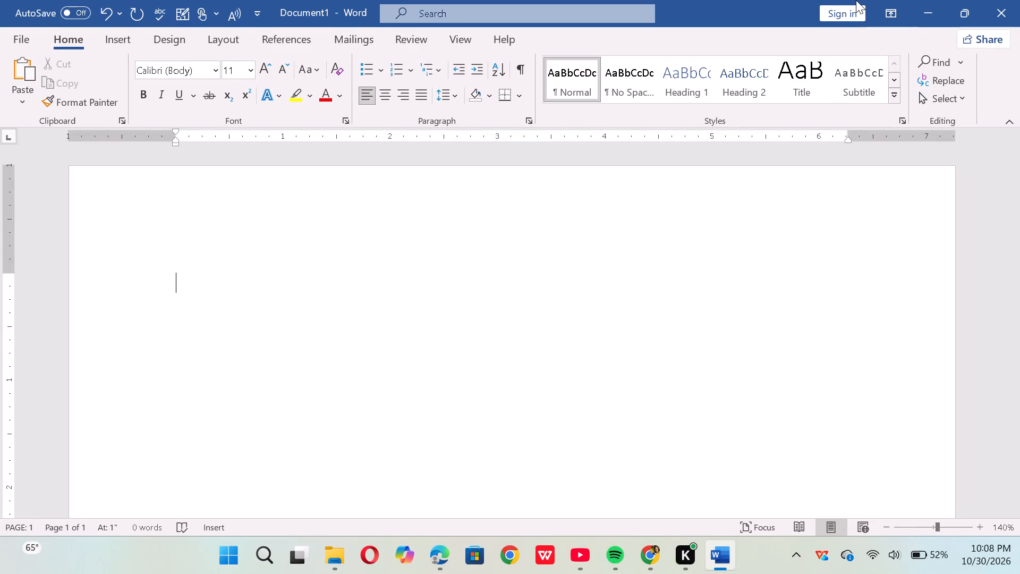
text(th)
key(BackSpace)
key(BackSpace)
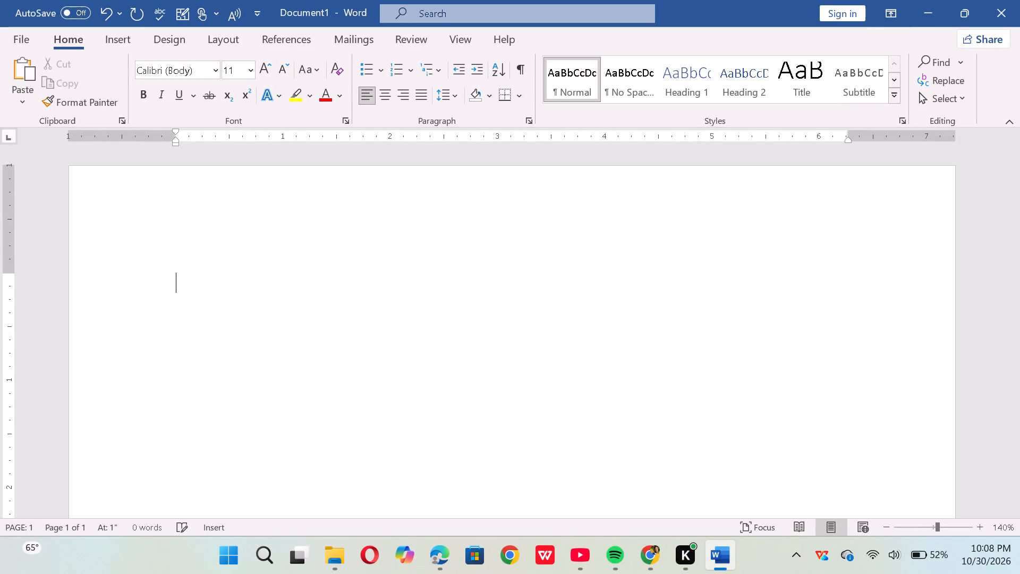
key(t)
text(HE)
key(space)
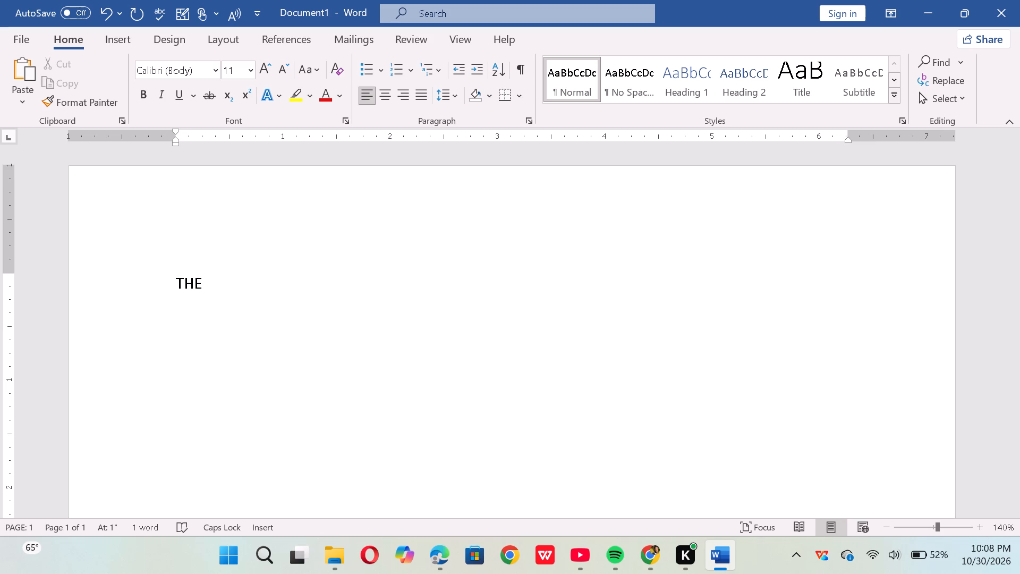
text(THINGS)
key(space)
text(MY)
key(space)
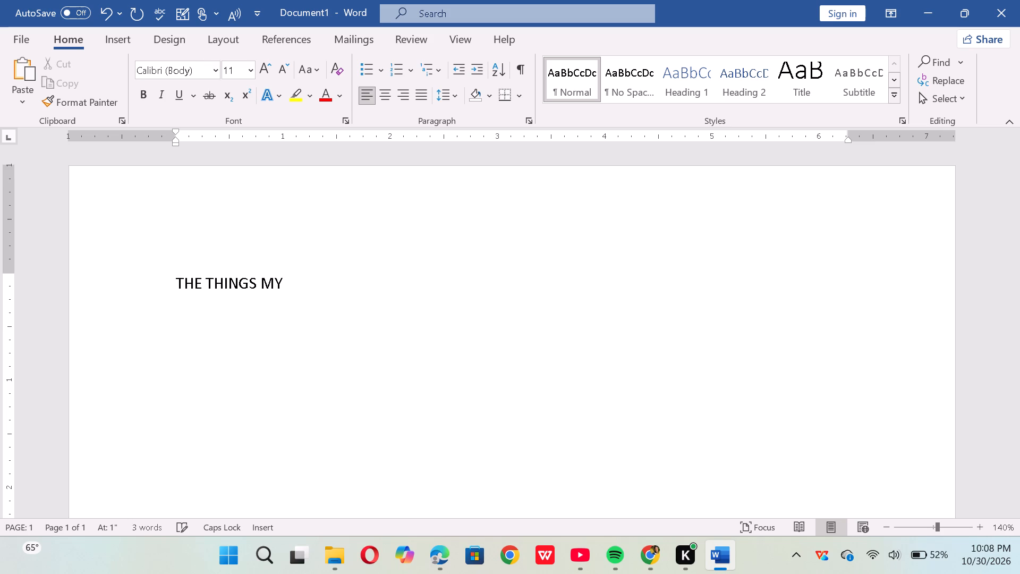
text(HEERAT)
key(BackSpace)
key(BackSpace)
key(BackSpace)
key(BackSpace)
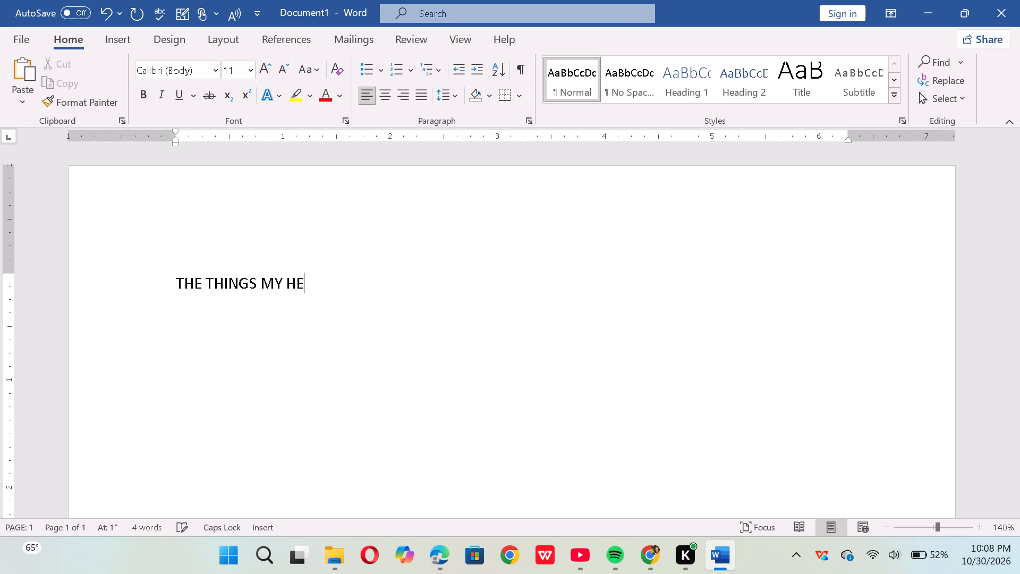
text(AE)
key(BackSpace)
text(RT)
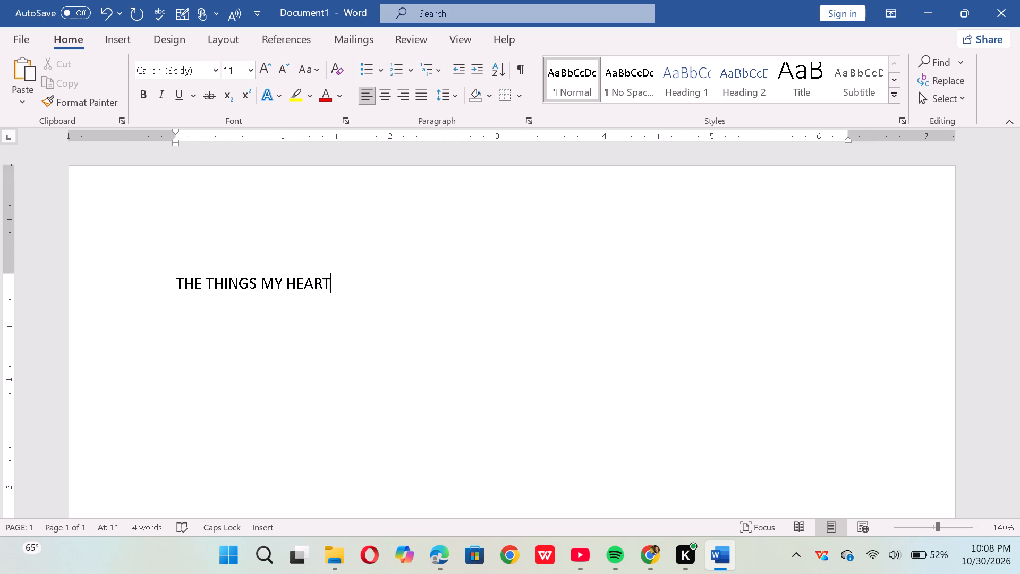
key(space)
text(NE)
text(VER)
key(space)
text(CONFESSED)
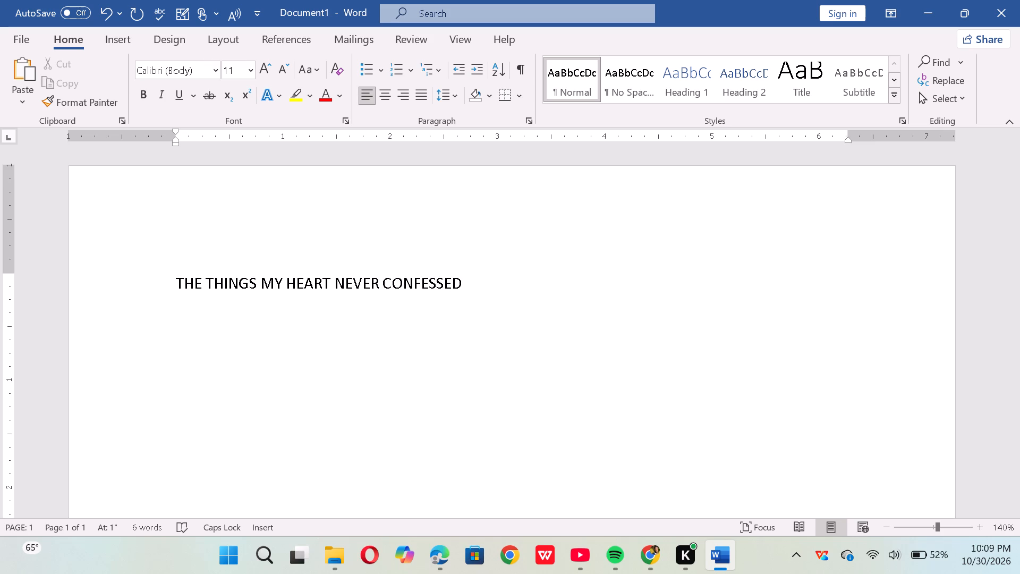
key(period)
Adjust the title line's left indent to about 1.5 inches so it sits near the middle of the page.
triple_click(479, 65)
triple_click(479, 65)
click(479, 65)
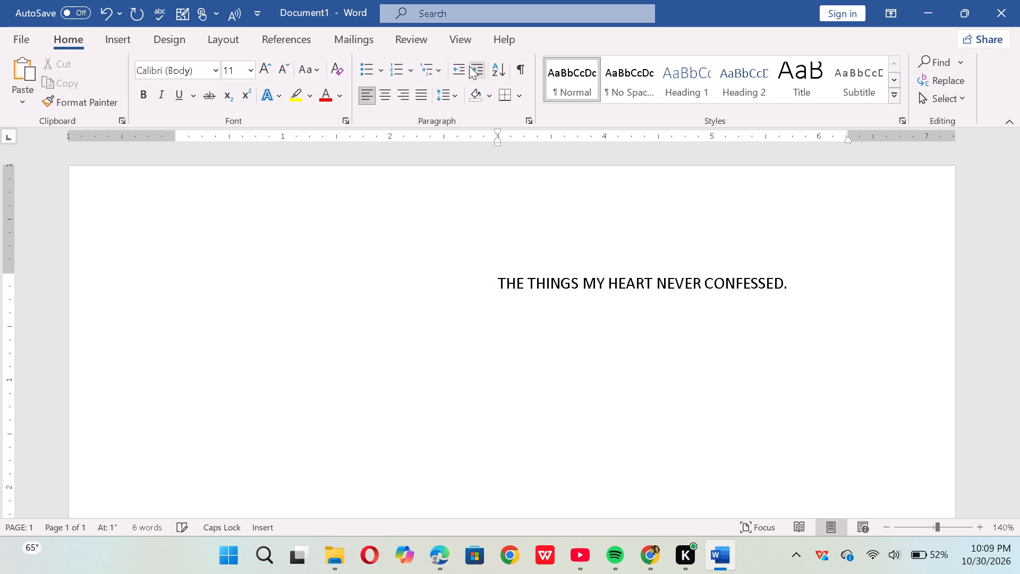
click(461, 68)
click(461, 68)
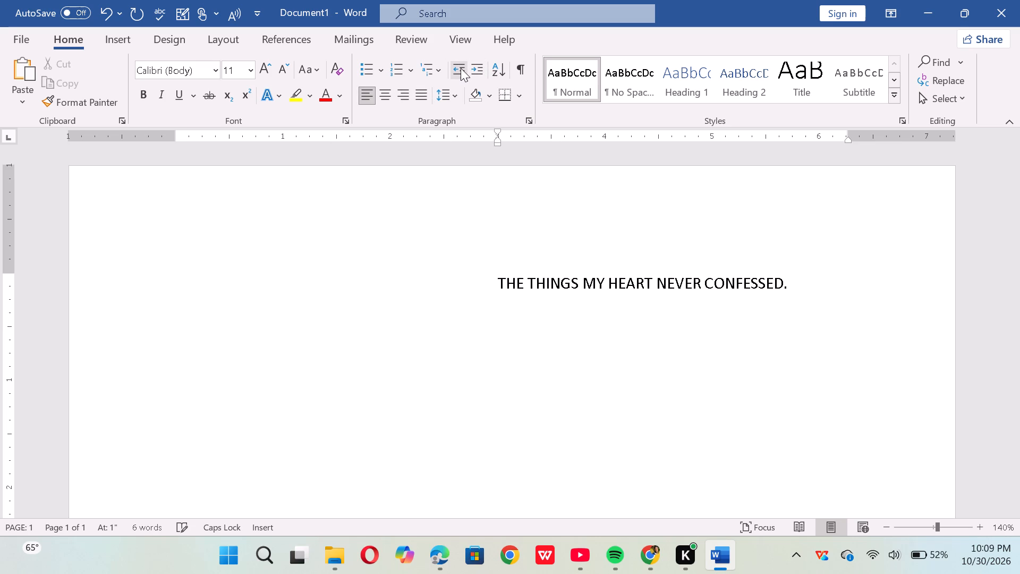
click(461, 68)
click(461, 68)
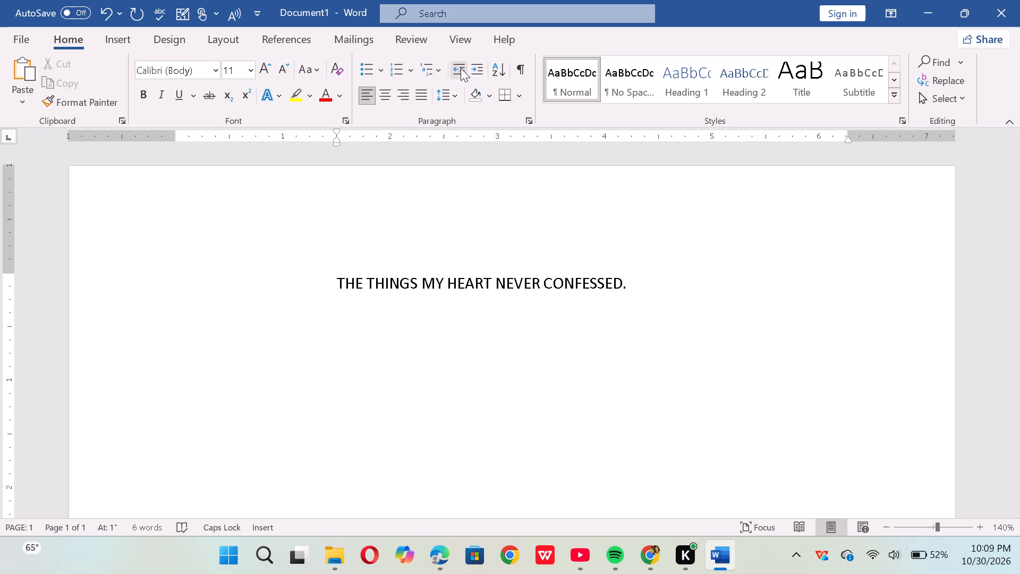
Start a subtitle on a new line below the title with the text "A Journey Through Love".
key(Return)
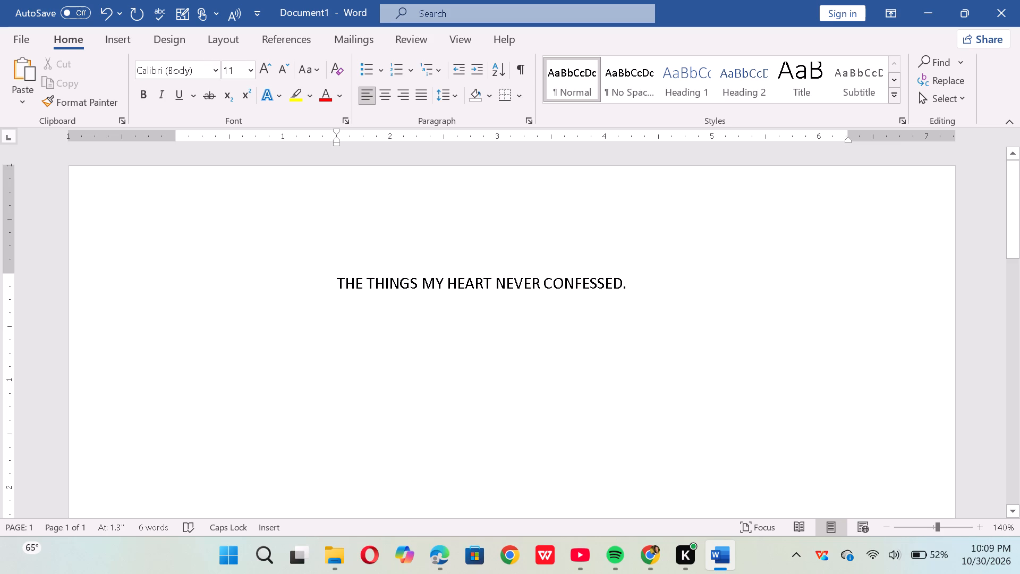
key(a)
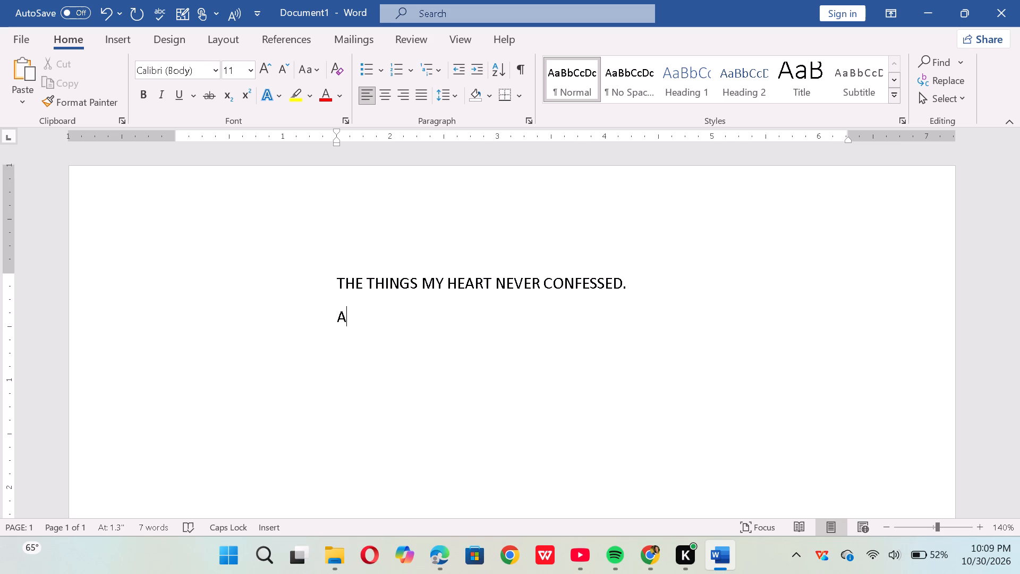
key(space)
text(J)
text(ourney)
key(space)
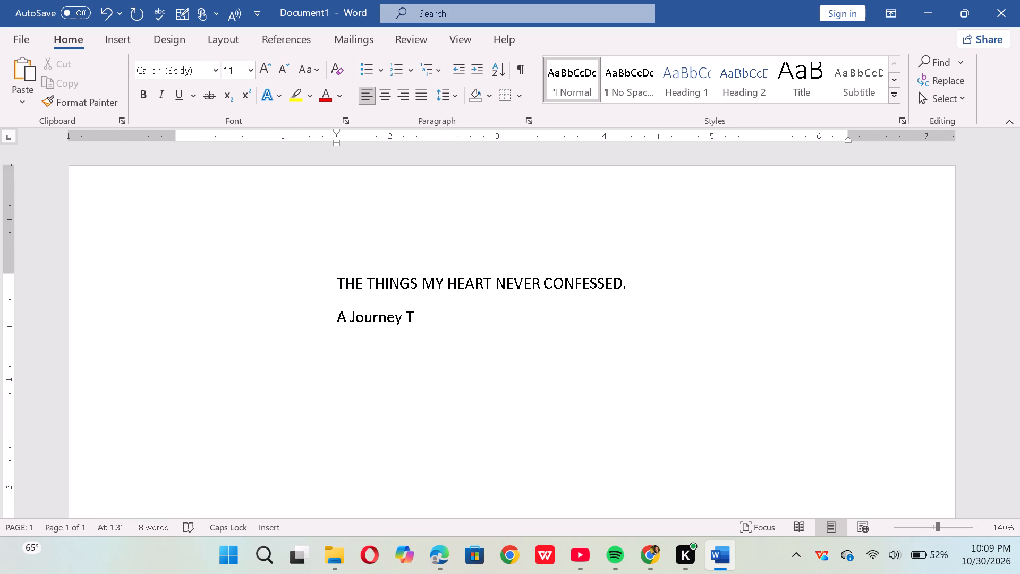
text(ru)
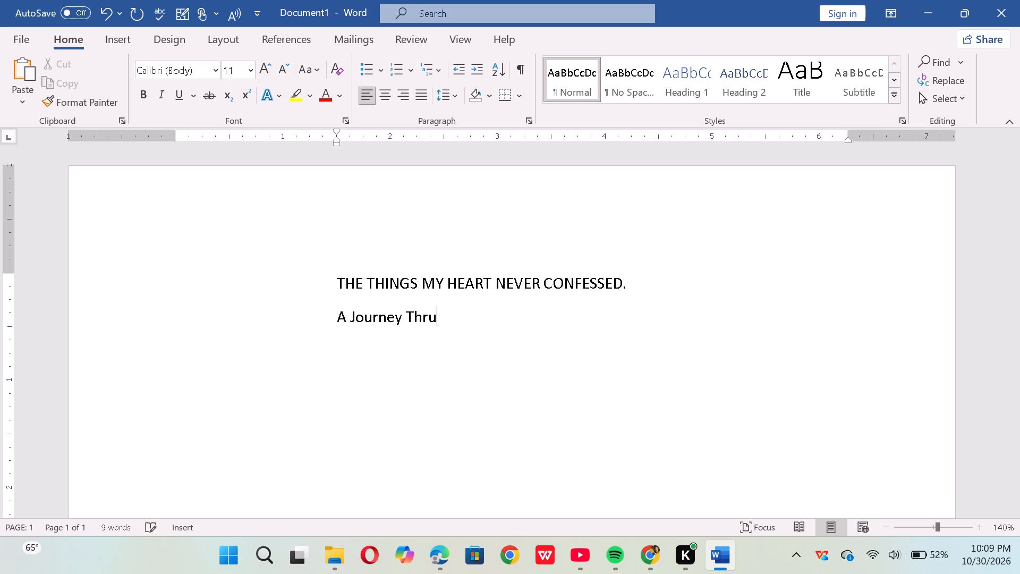
key(BackSpace)
text(ough)
key(space)
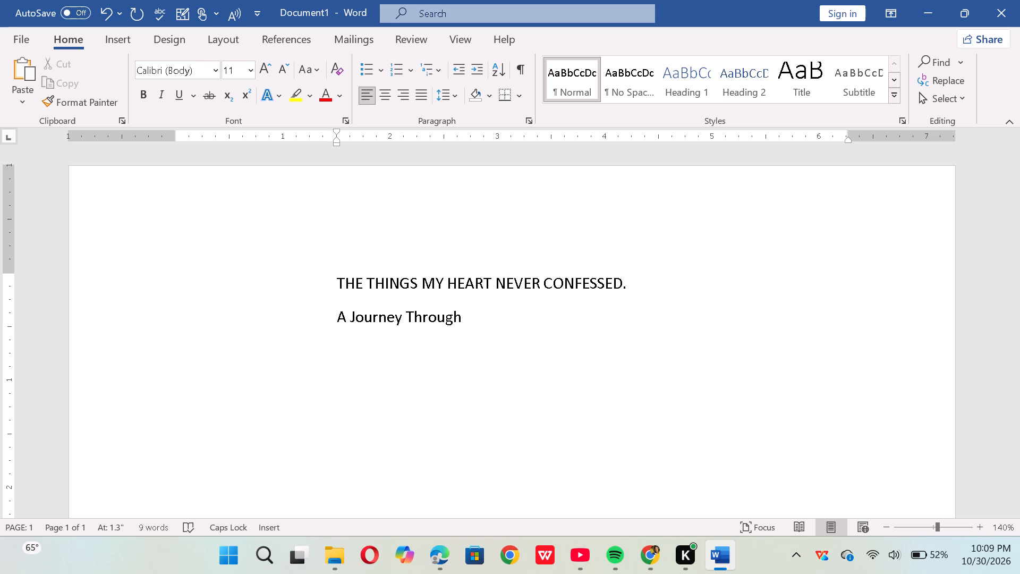
text(LO)
key(BackSpace)
text(ove)
key(space)
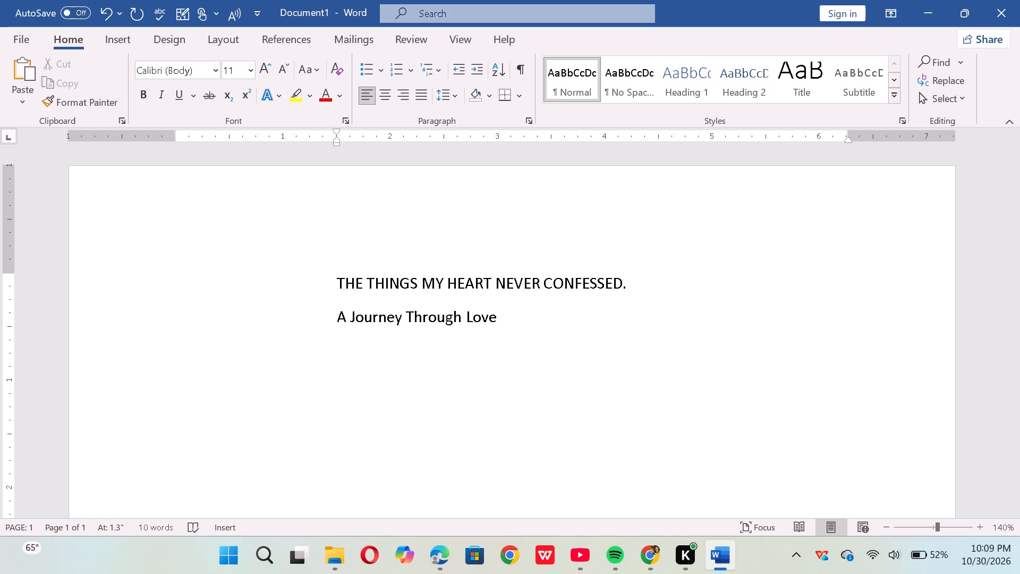
Continue the subtitle directly after "Love" with ",Silence,He".
key(BackSpace)
key(comma)
text(ilence)
key(space)
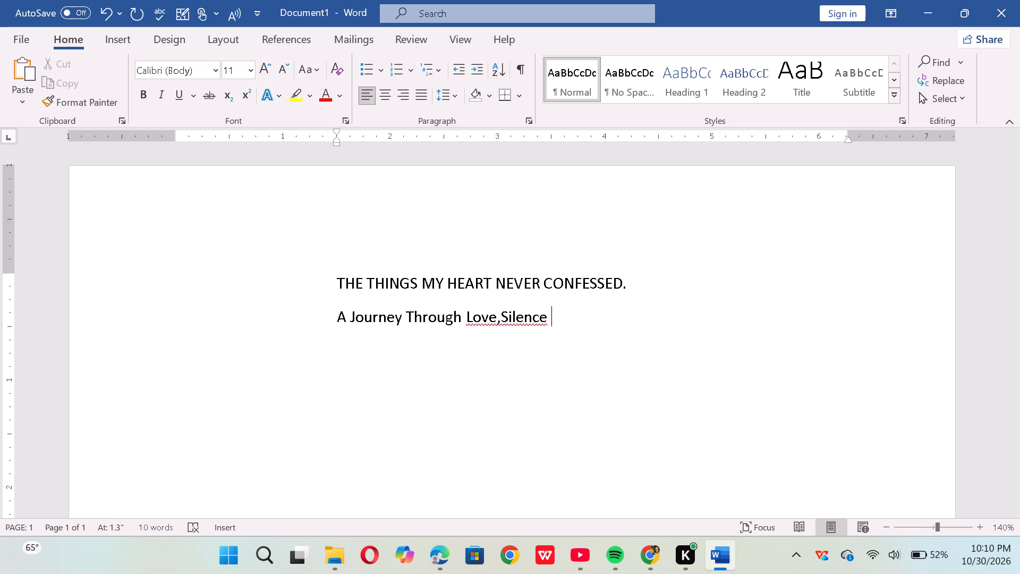
key(BackSpace)
key(comma)
key(h)
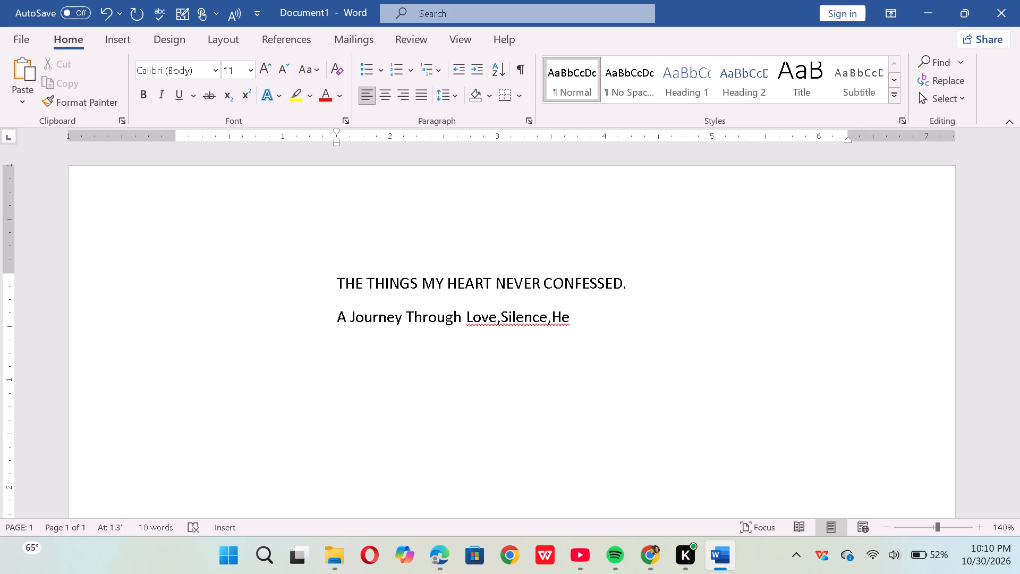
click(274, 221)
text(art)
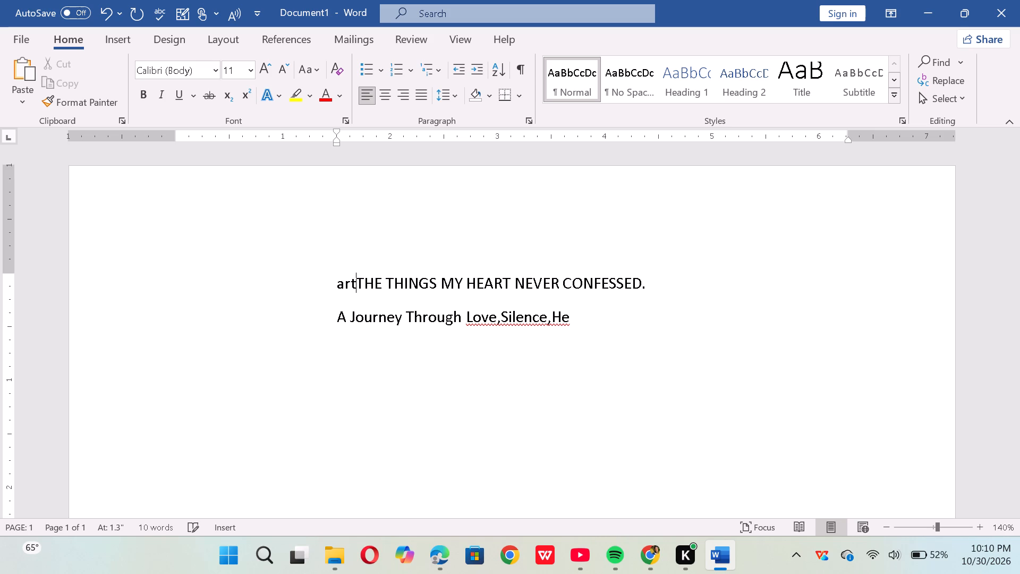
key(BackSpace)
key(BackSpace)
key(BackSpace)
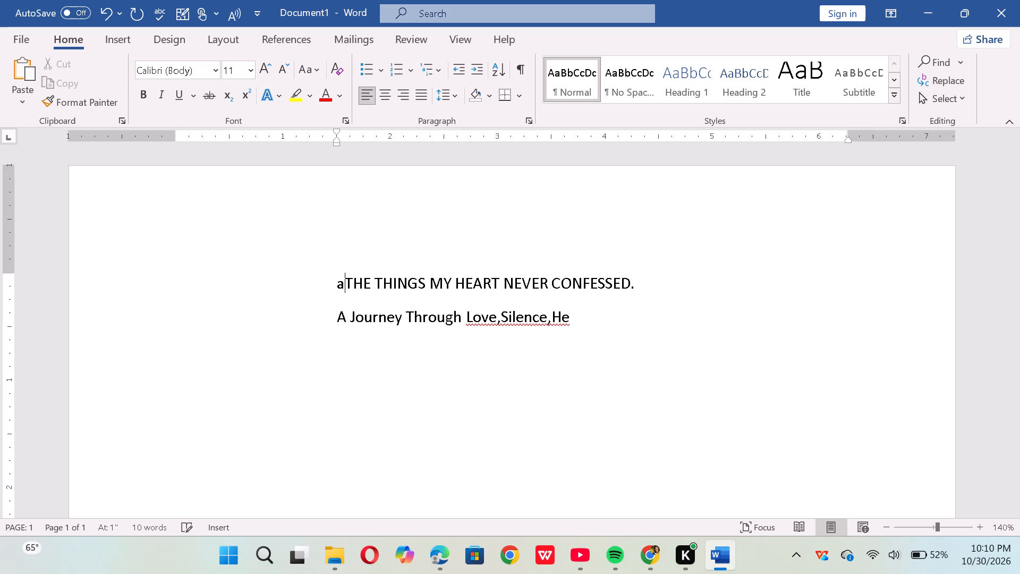
Complete the unfinished last word of the subtitle so it reads "Heartbreak".
click(574, 318)
text(art)
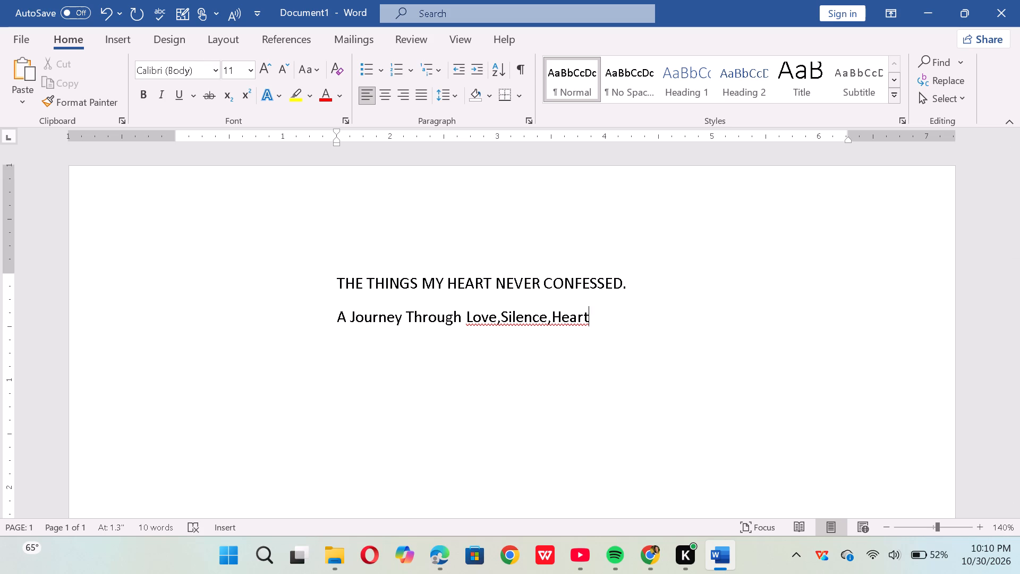
text(br4)
text(ea)
key(BackSpace)
key(BackSpace)
key(BackSpace)
text(eak)
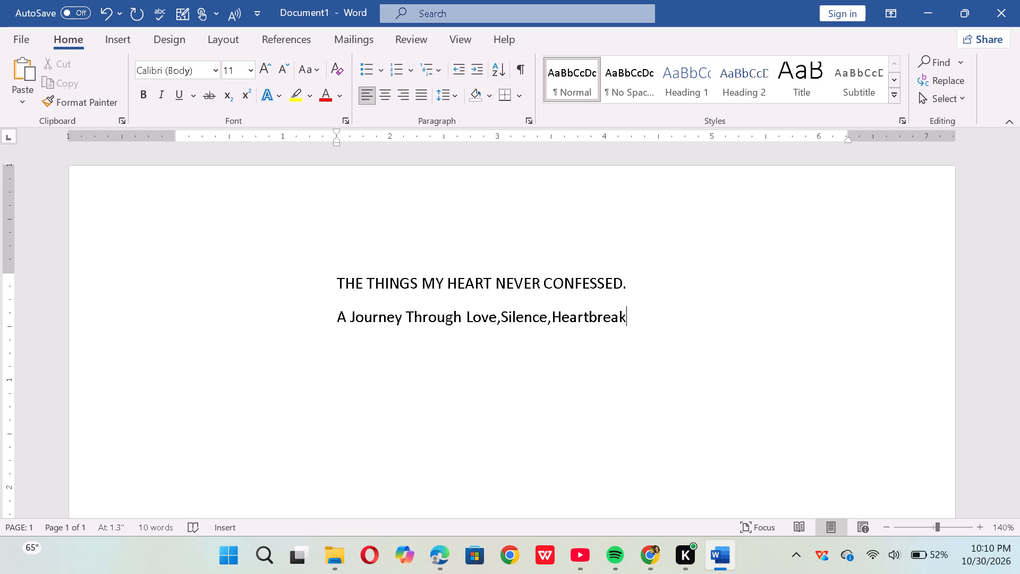
Extend the subtitle after "Heartbreak" with " and Healing", capitalising only the first letter of "Healing".
key(space)
text(and)
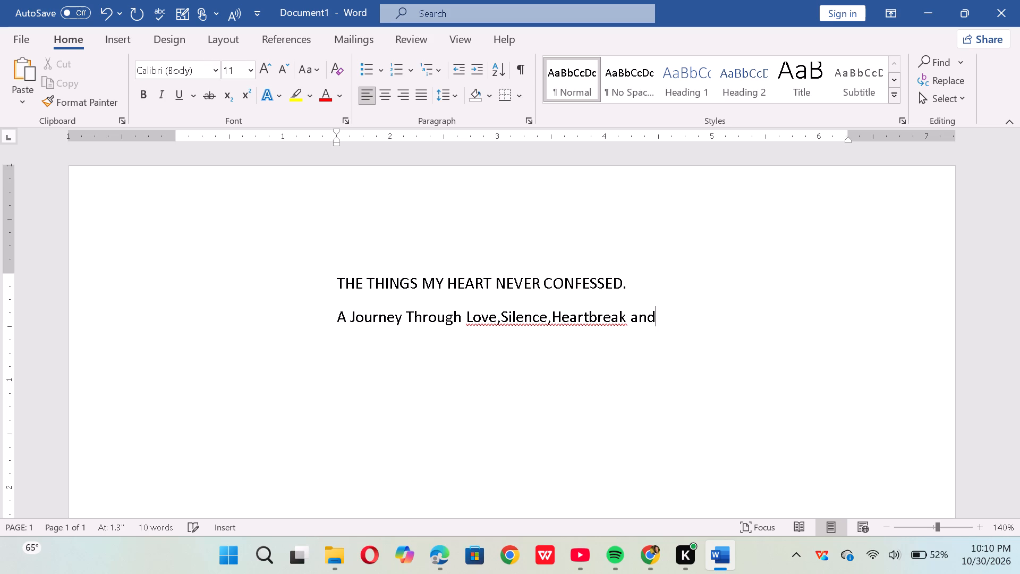
key(space)
text(HEALING)
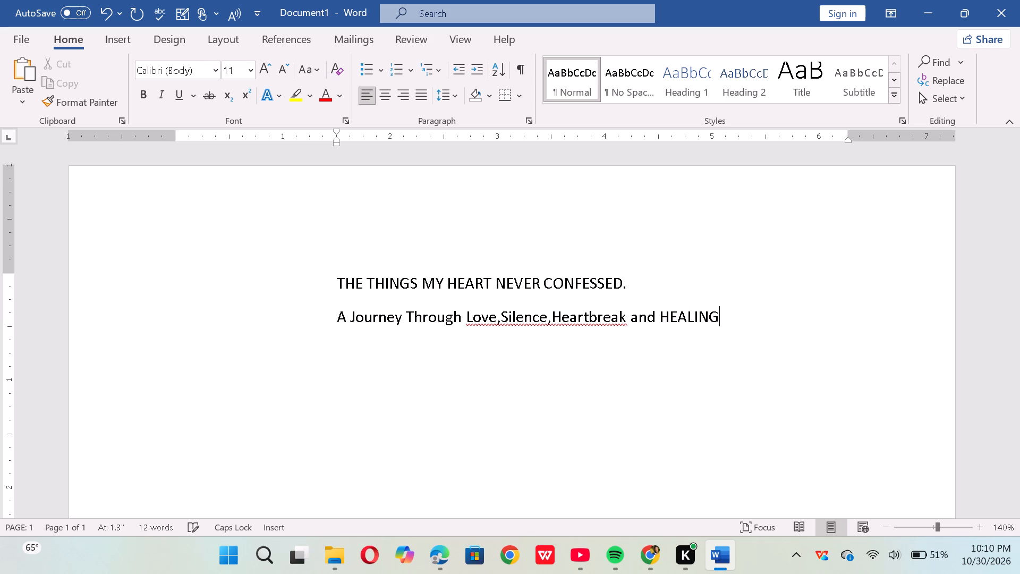
key(BackSpace)
key(BackSpace)
key(BackSpace)
key(BackSpace)
key(BackSpace)
key(BackSpace)
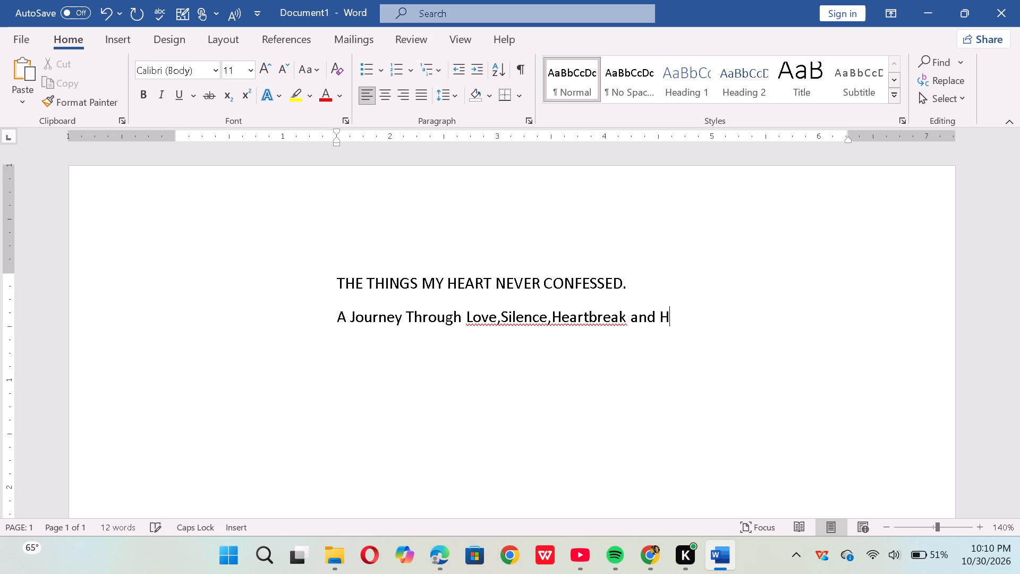
text(ealin)
key(g)
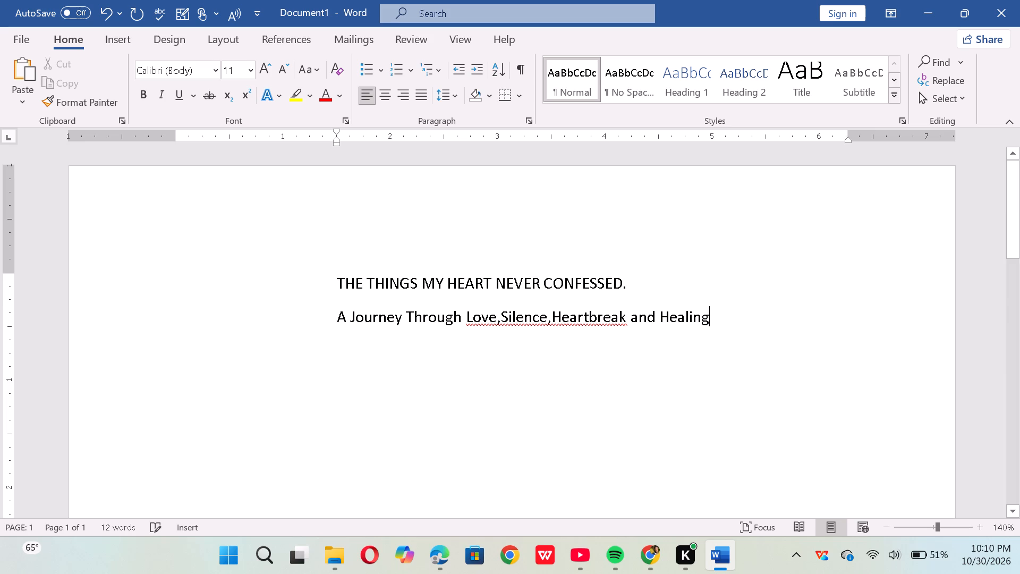
key(space)
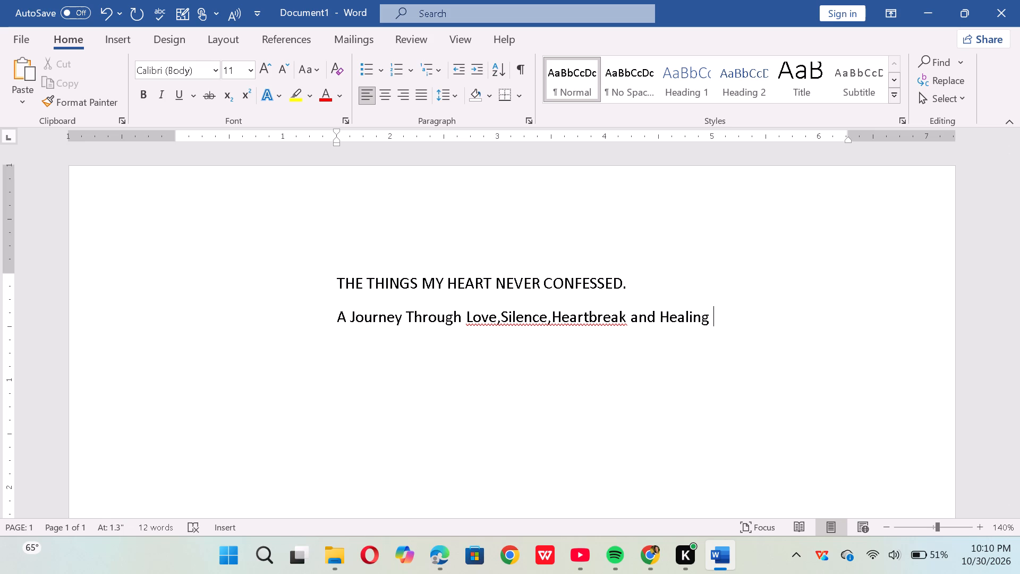
Set the font size of the whole subtitle line to 9.
scroll(365, 330, left, 1)
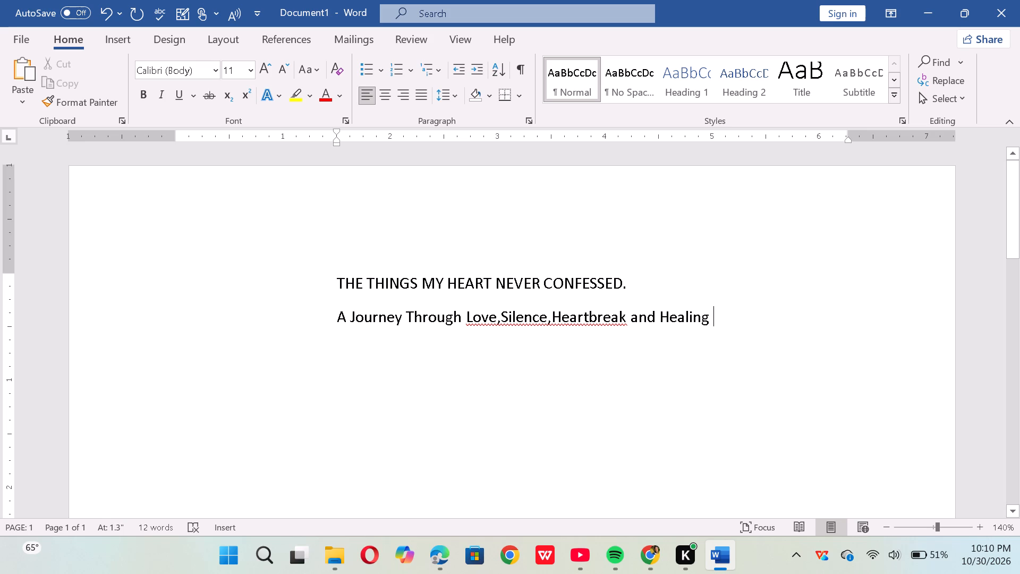
drag(339, 320, 670, 318)
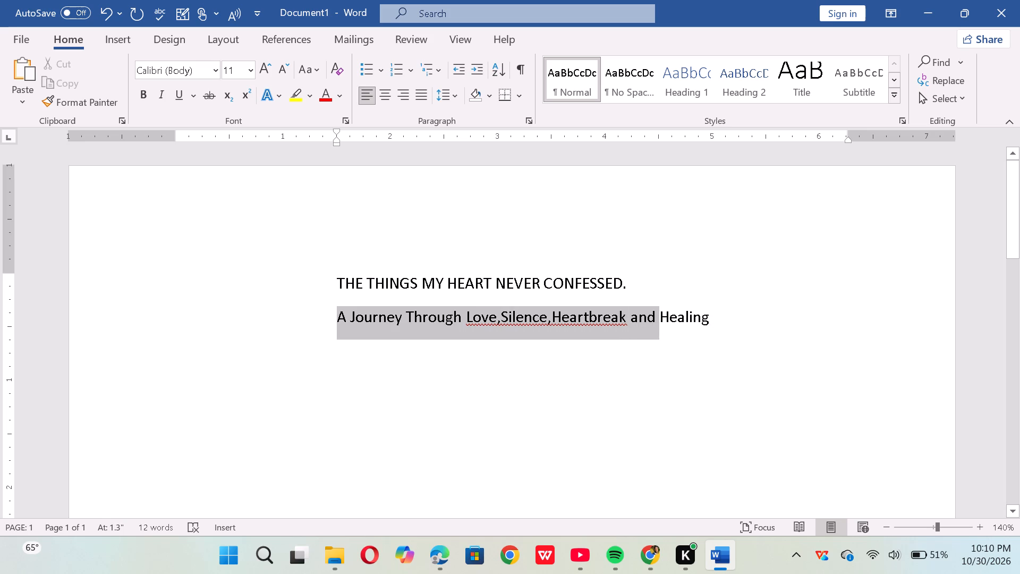
drag(670, 318, 693, 318)
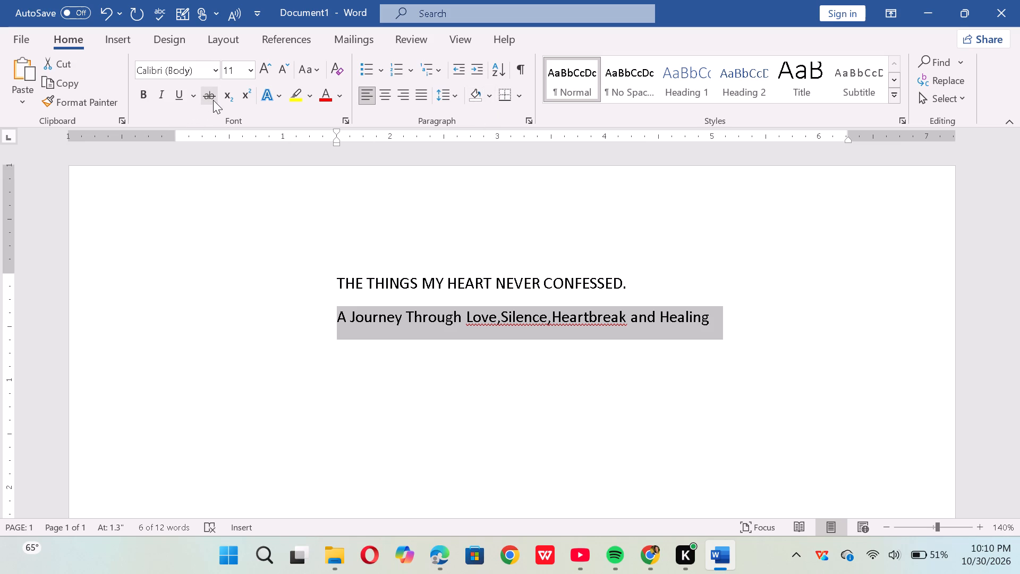
click(250, 73)
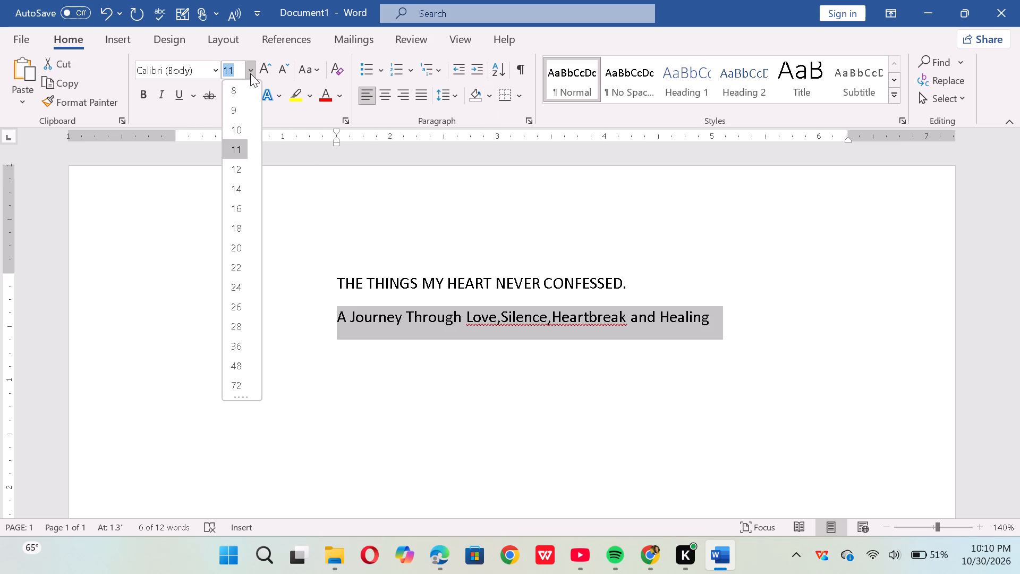
click(237, 117)
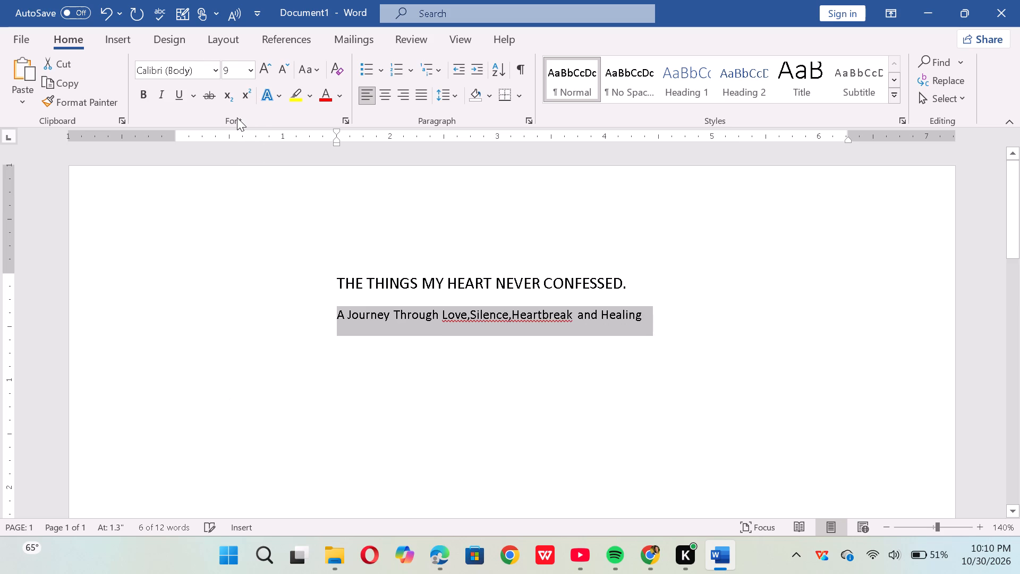
click(259, 273)
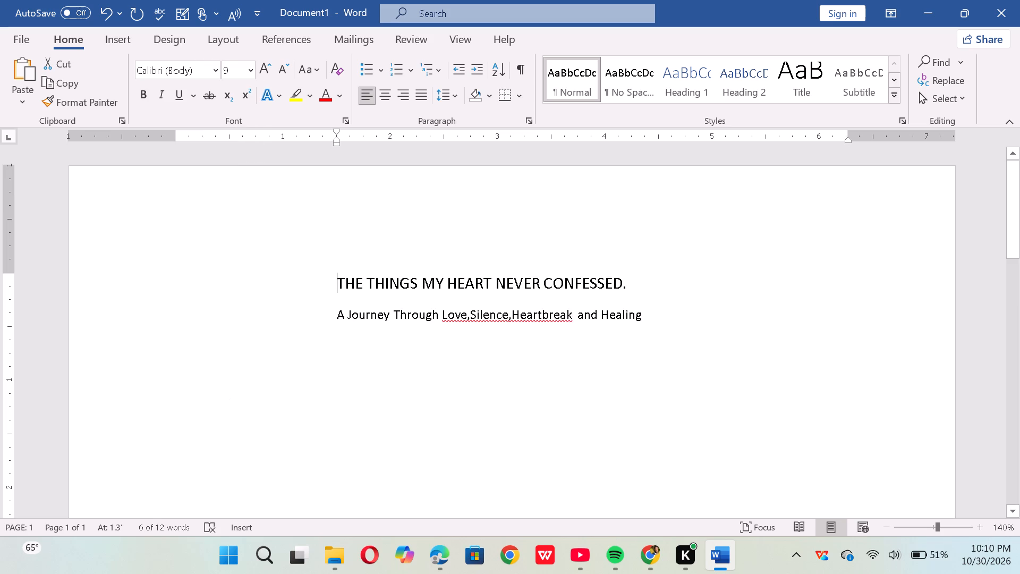
Add the flagged subtitle text "Love,Silence,Heartbreak" to the spelling dictionary.
click(512, 315)
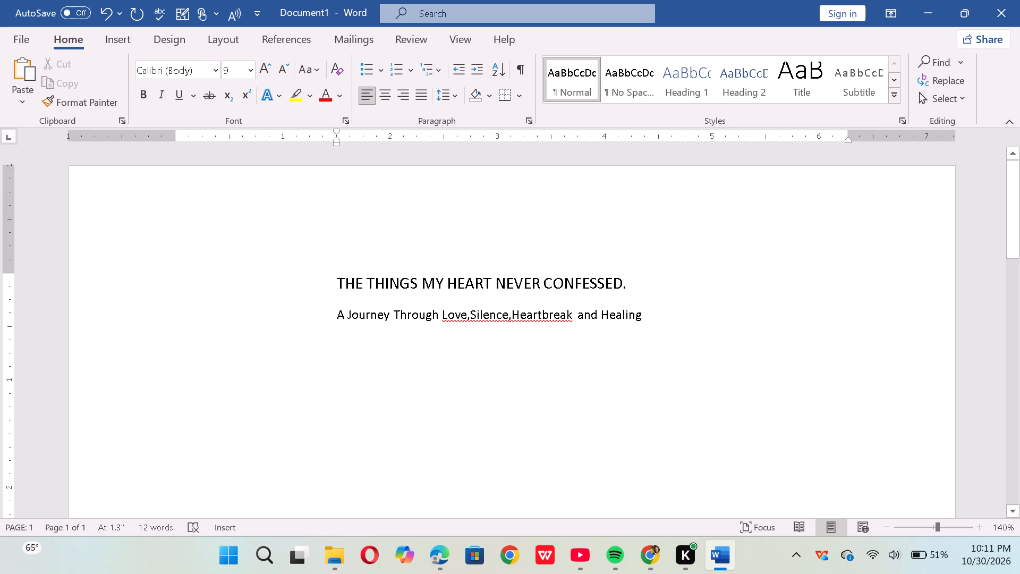
drag(443, 316, 533, 320)
right_click(533, 320)
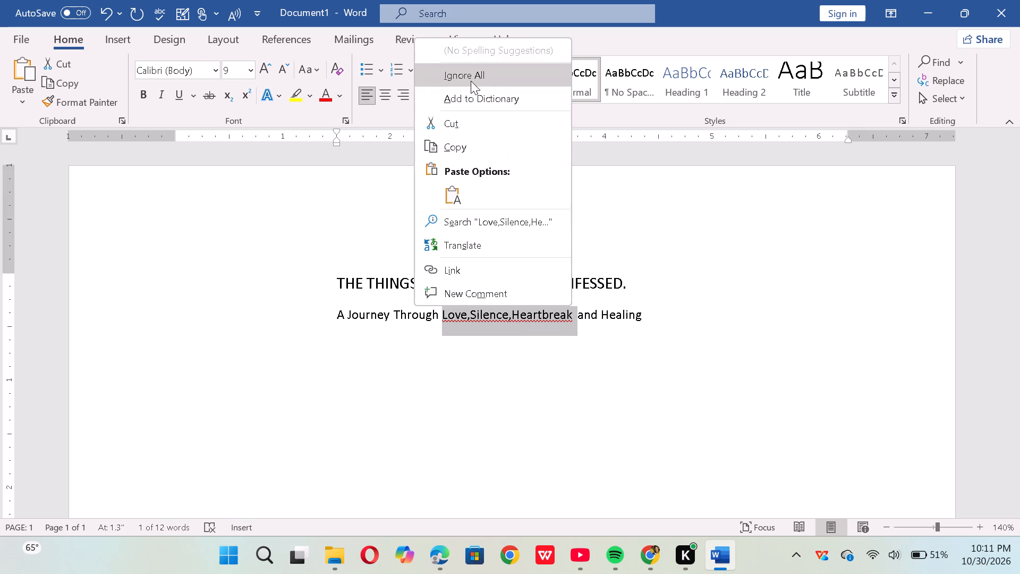
click(474, 102)
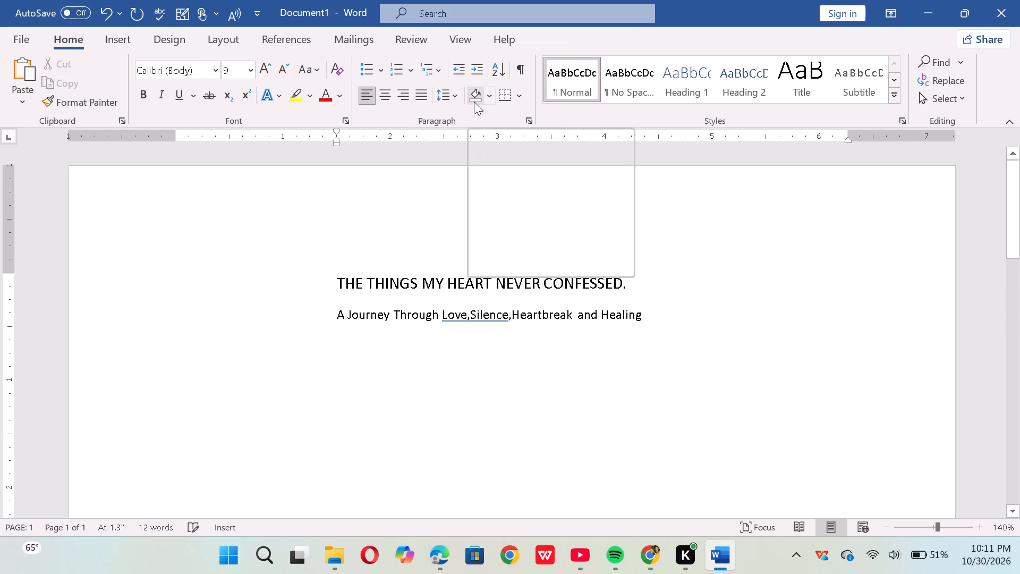
Insert a space after each comma in the subtitle so it reads "Love, Silence, Heartbreak".
click(470, 316)
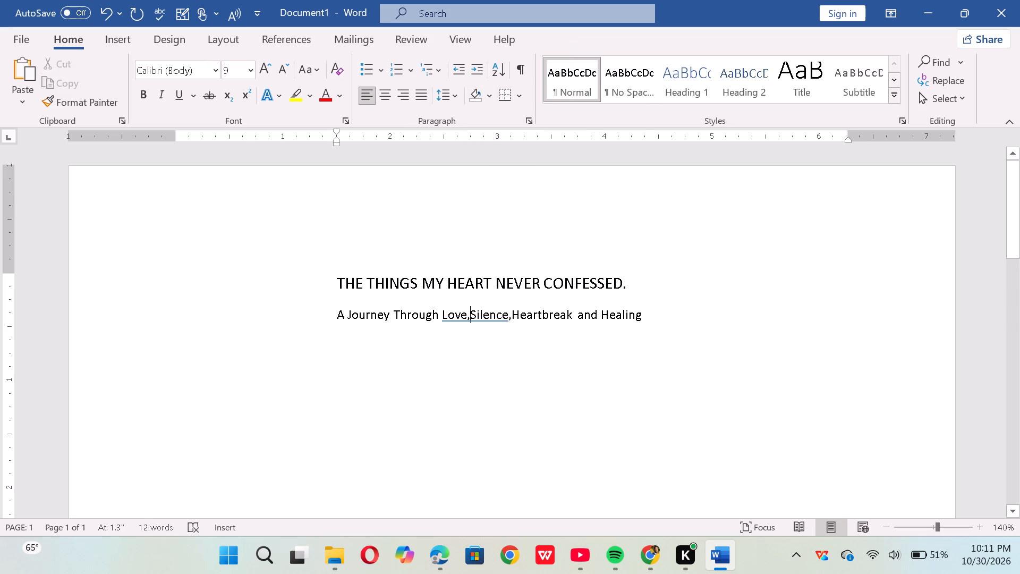
key(space)
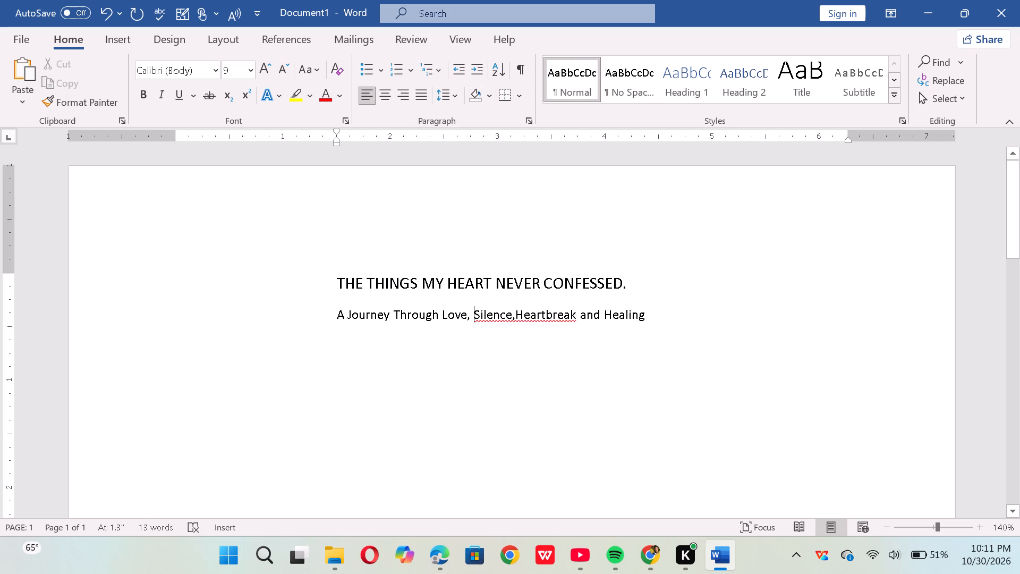
click(513, 315)
key(space)
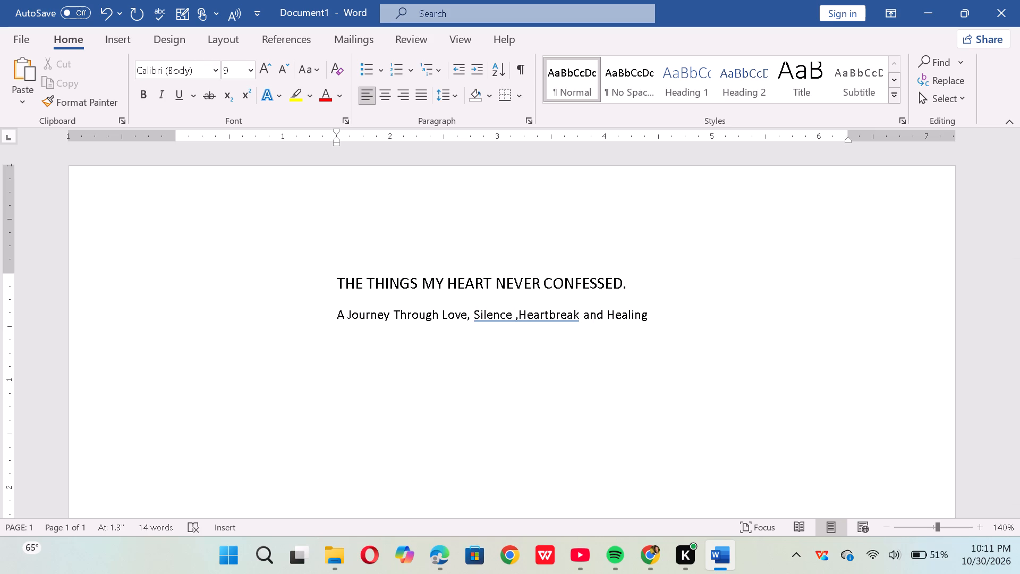
key(BackSpace)
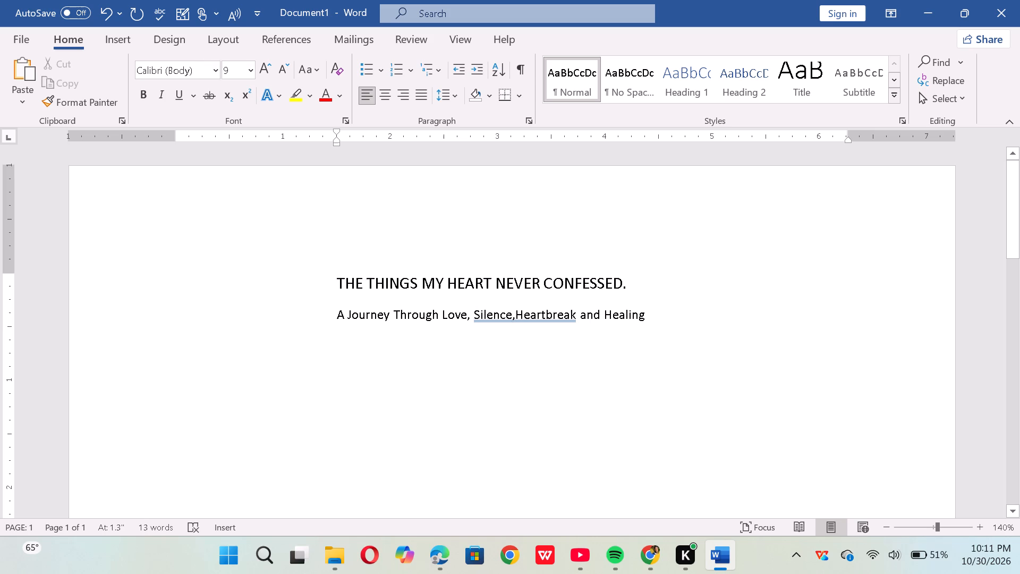
click(516, 318)
key(space)
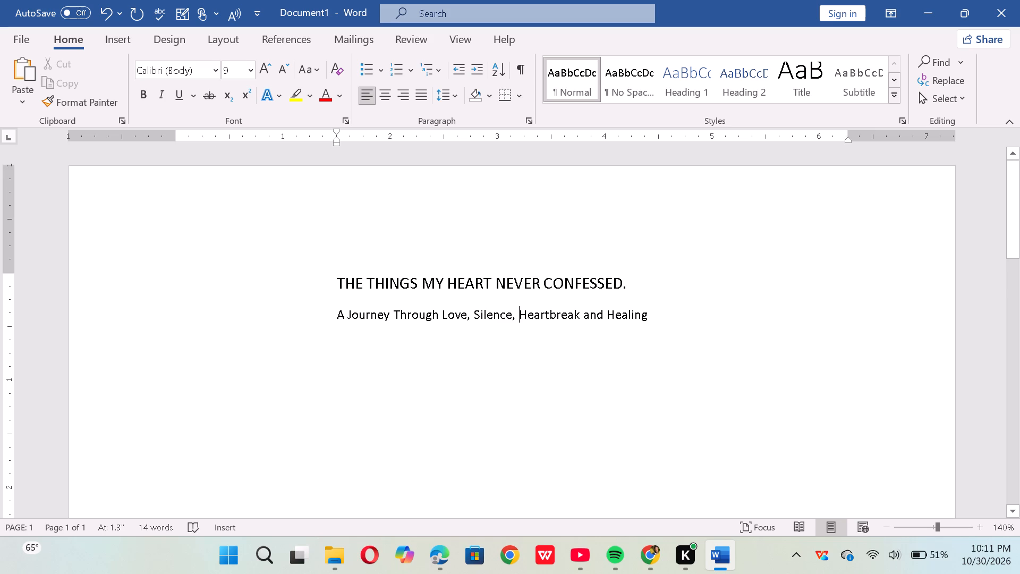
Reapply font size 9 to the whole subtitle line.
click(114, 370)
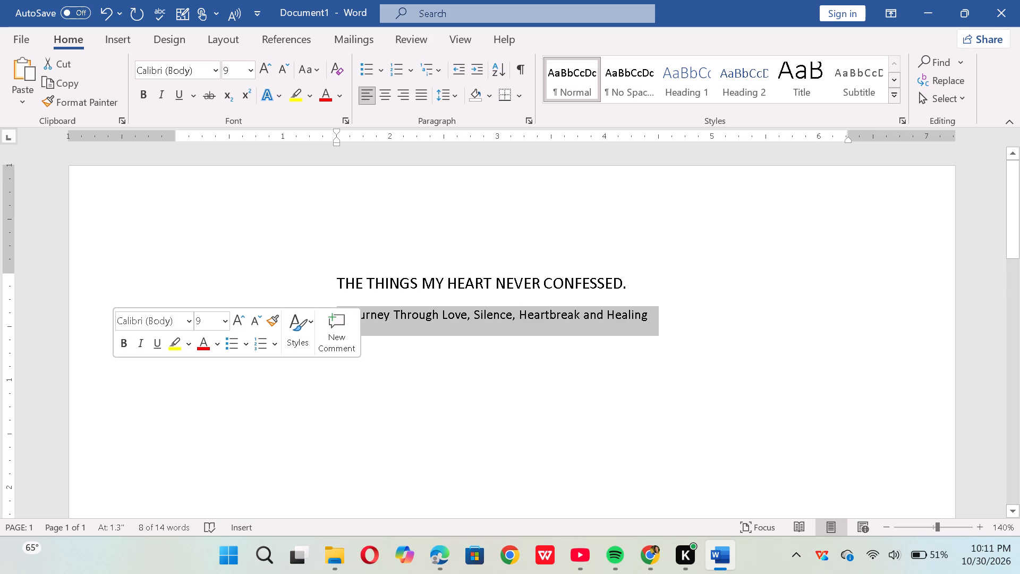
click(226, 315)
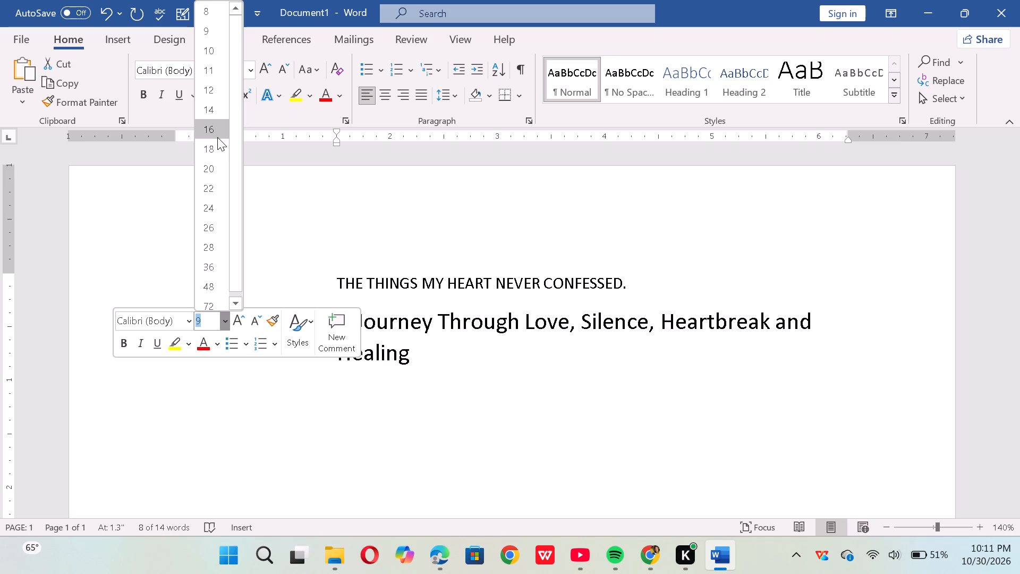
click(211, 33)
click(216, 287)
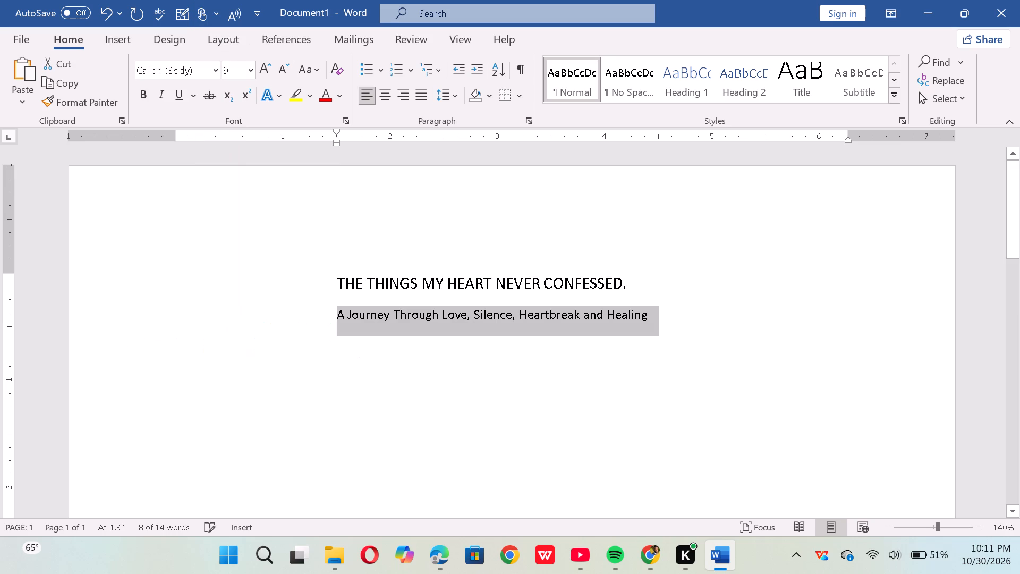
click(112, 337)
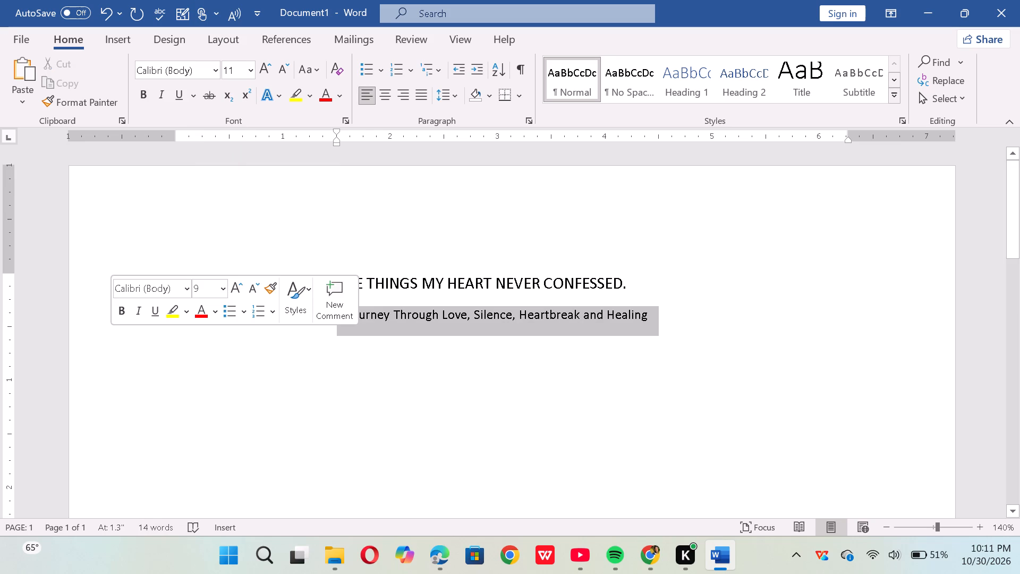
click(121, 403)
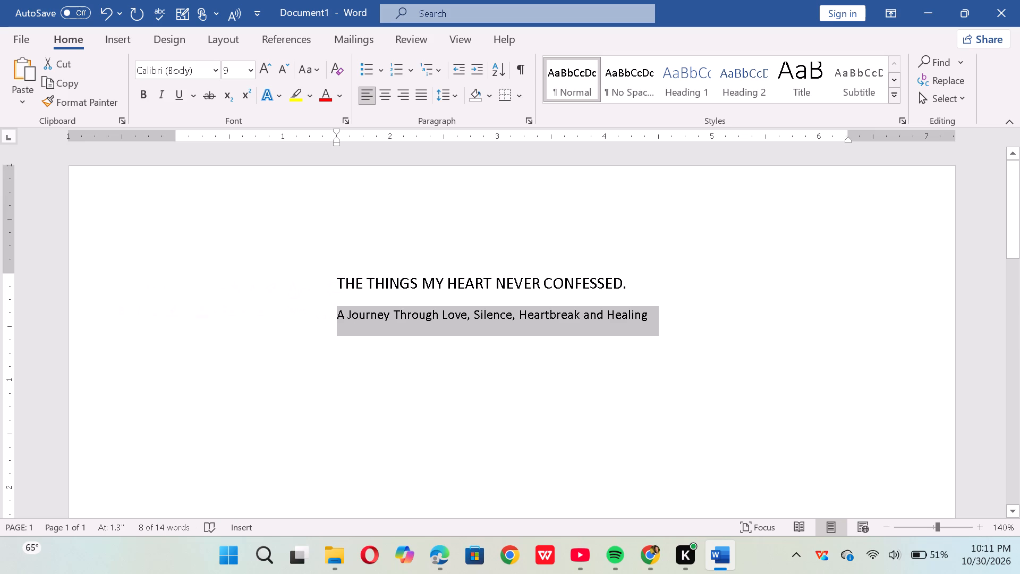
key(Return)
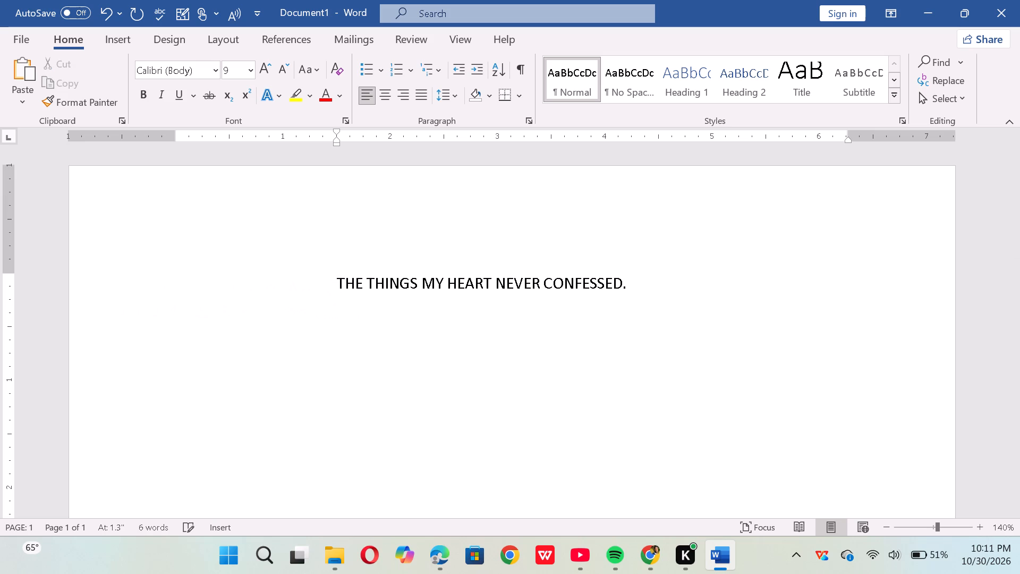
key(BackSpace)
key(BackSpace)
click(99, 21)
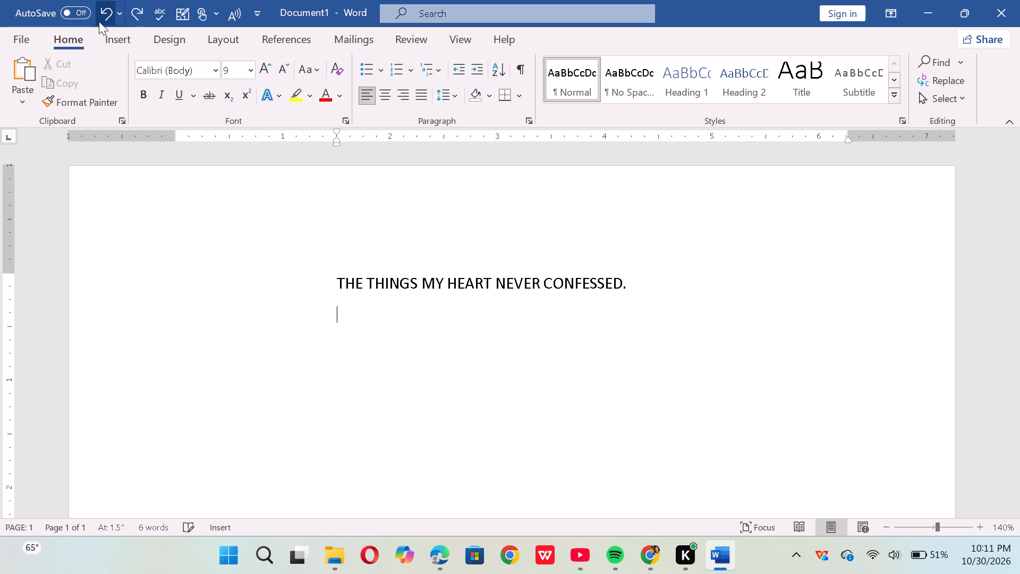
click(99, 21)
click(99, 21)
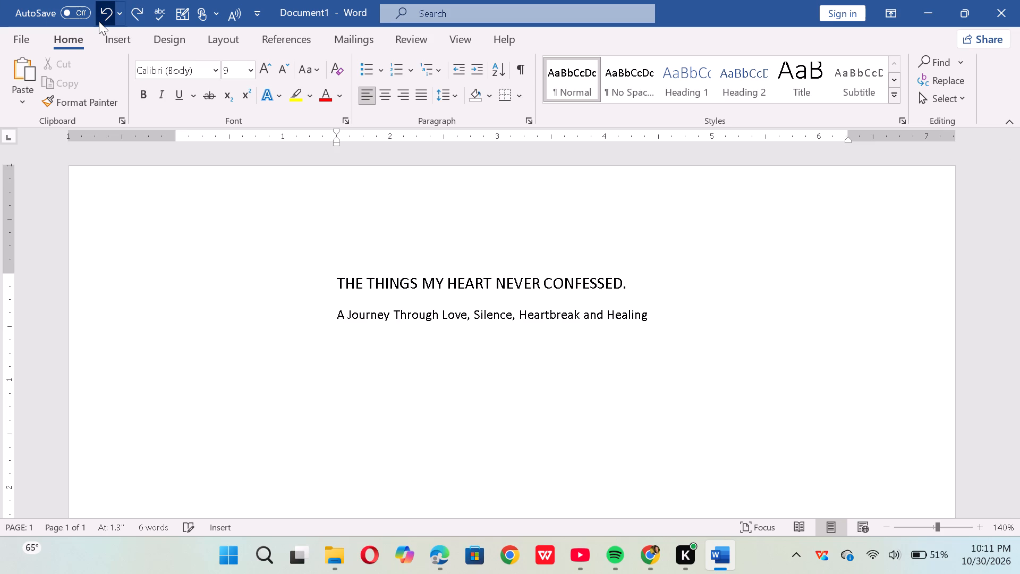
Start a new empty line below the subtitle, after the word "Healing".
click(230, 292)
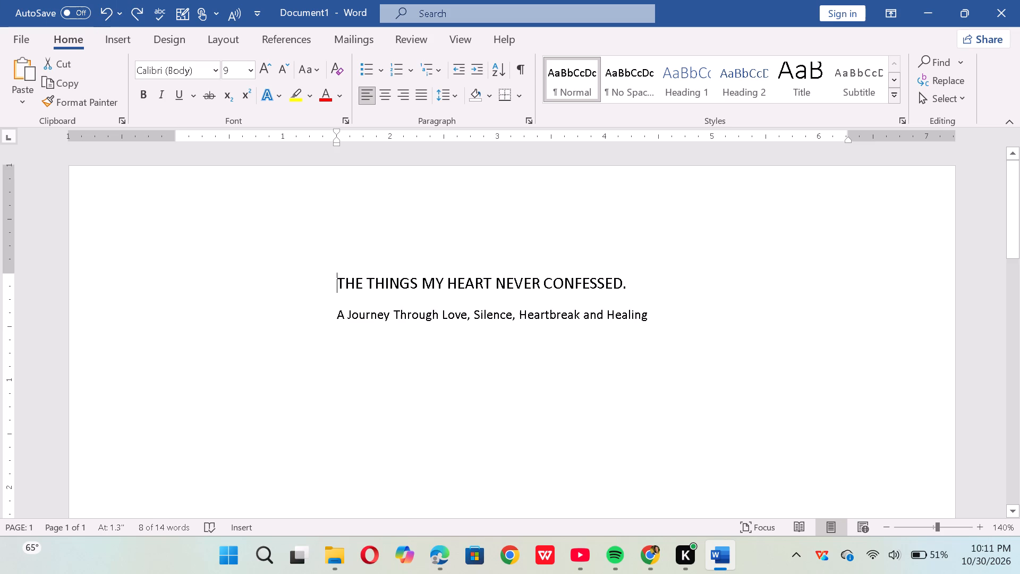
click(192, 348)
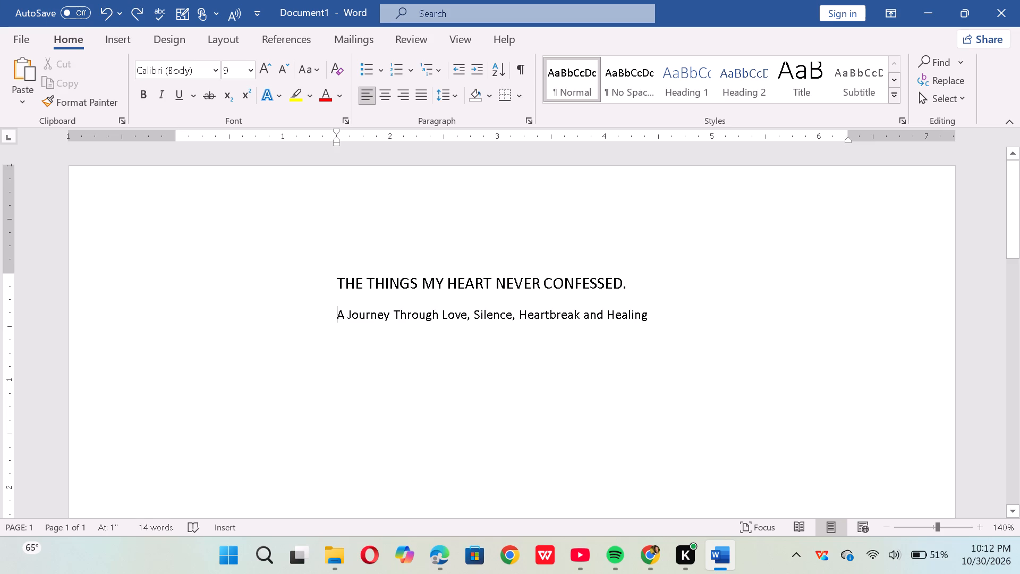
click(658, 316)
key(Return)
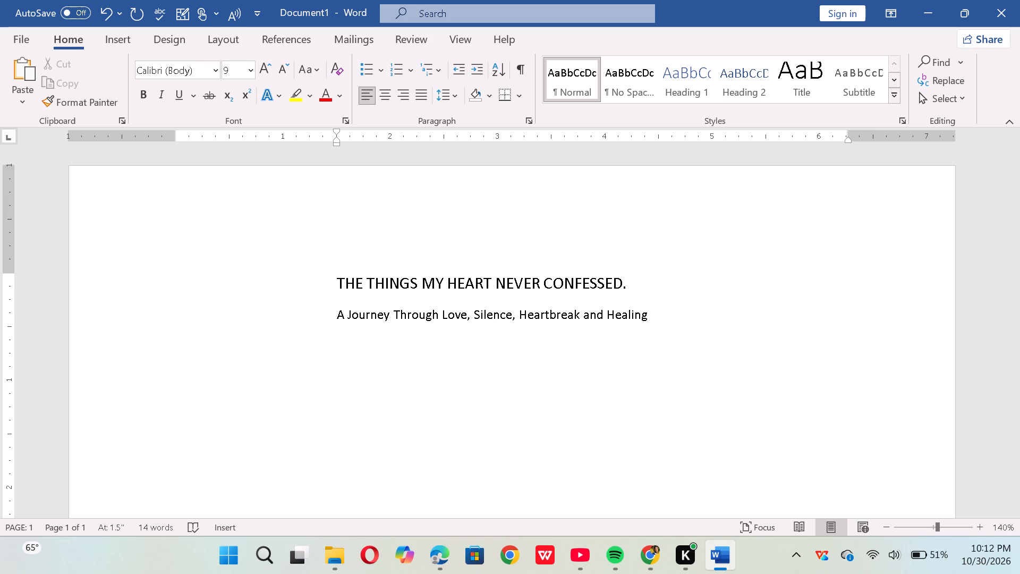
scroll(418, 422, down, 7)
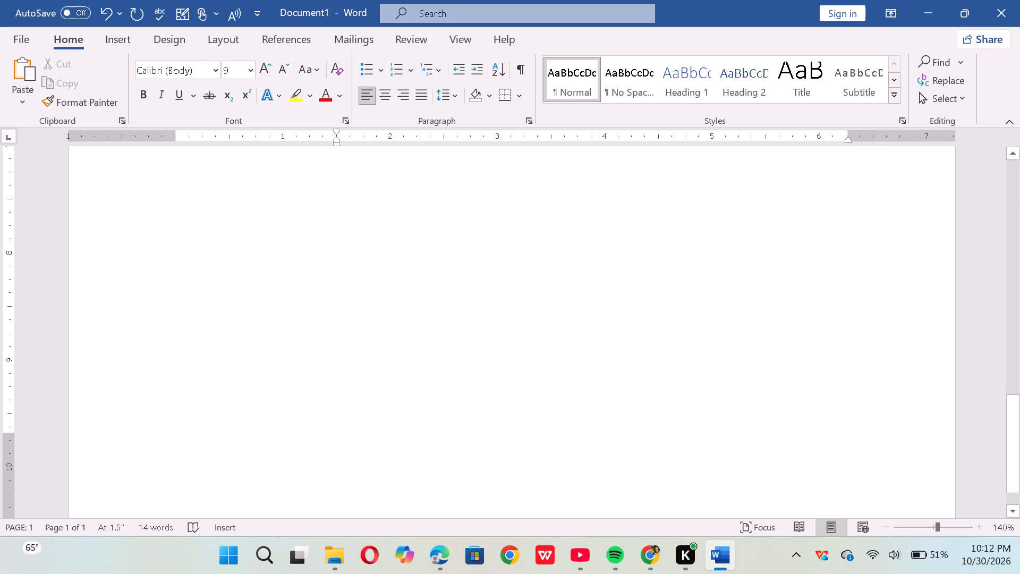
Insert a page break below the subtitle to start a second page.
click(124, 39)
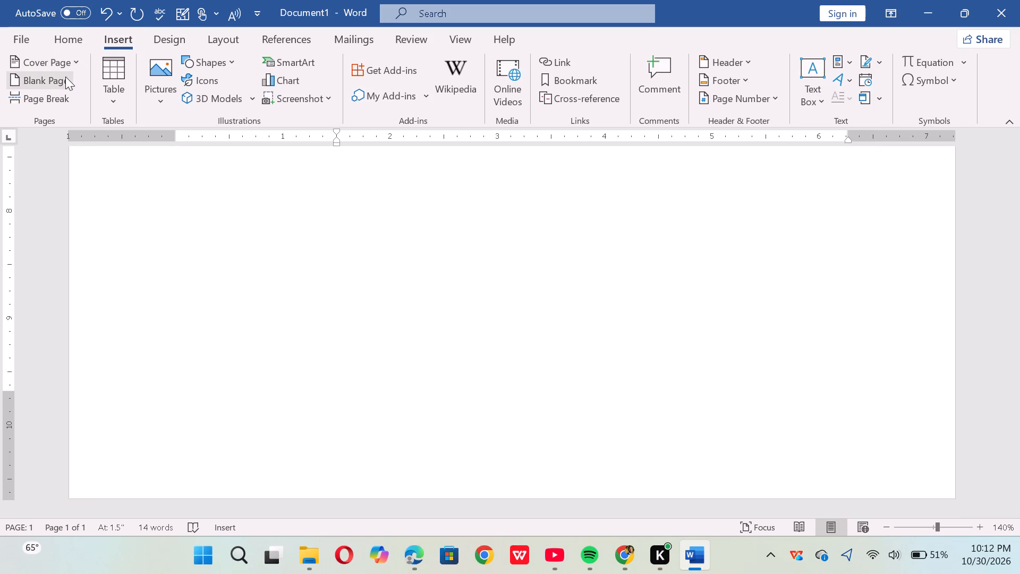
click(60, 99)
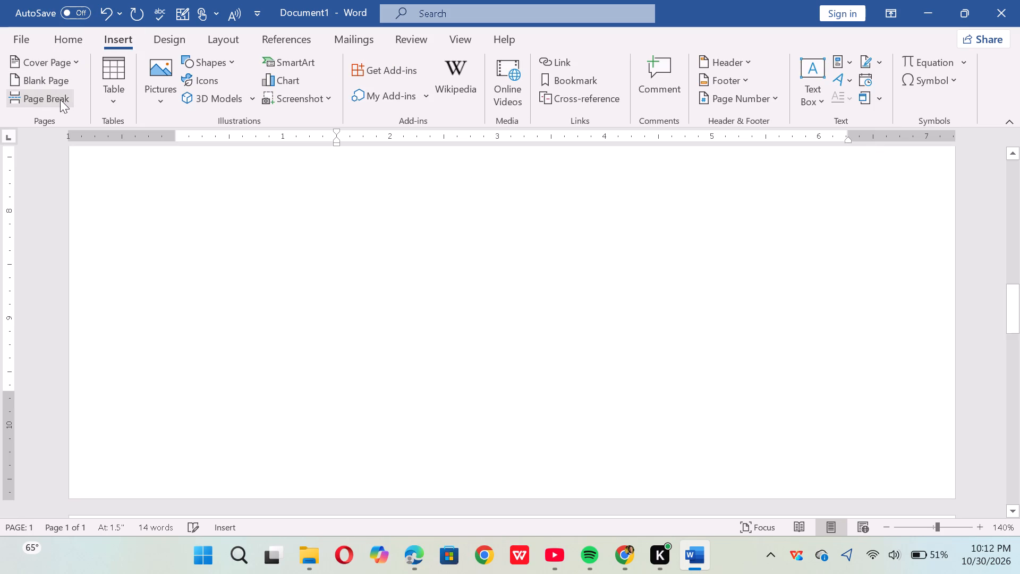
Place the cursor on the new second page and add the built-in Austin footer to the document.
scroll(225, 269, up, 7)
scroll(225, 269, down, 1)
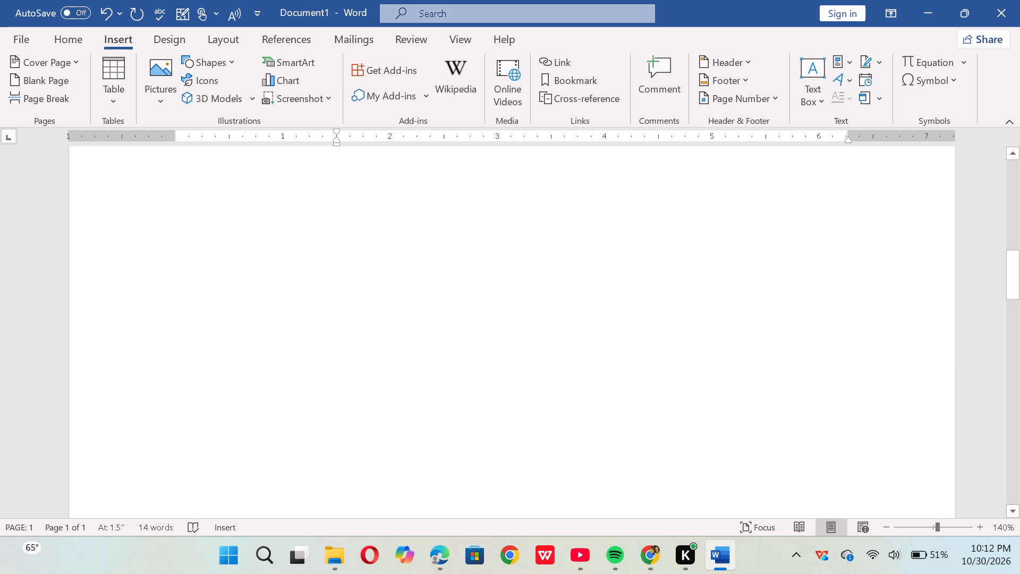
scroll(225, 269, down, 1)
scroll(225, 269, up, 5)
scroll(225, 269, right, 1)
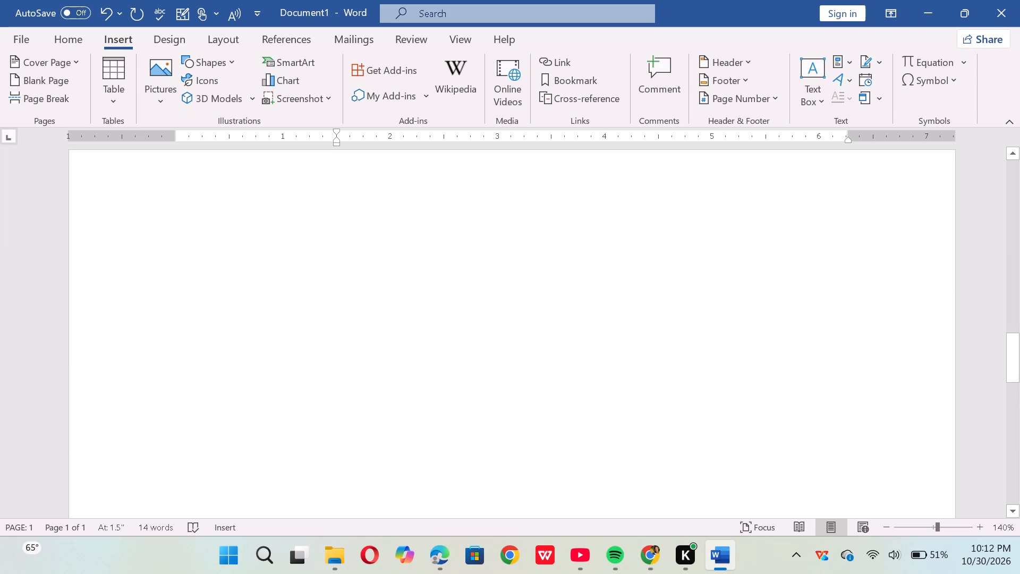
scroll(225, 269, right, 1)
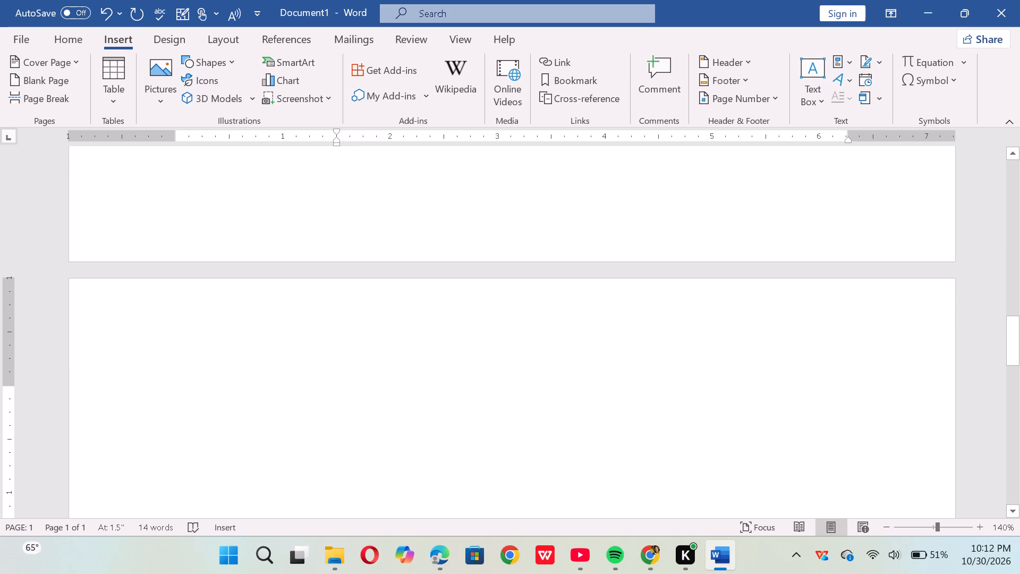
click(84, 313)
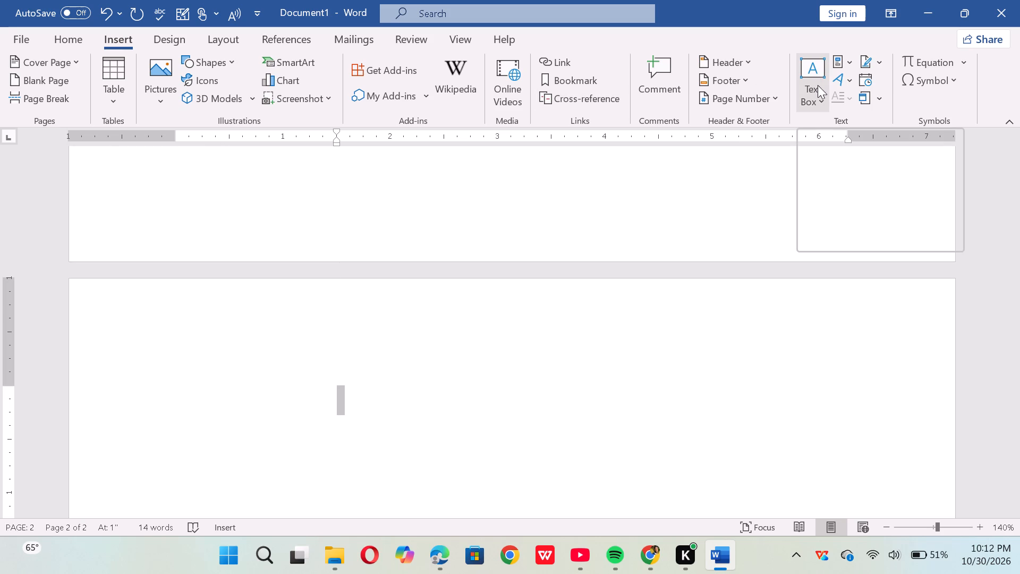
click(751, 72)
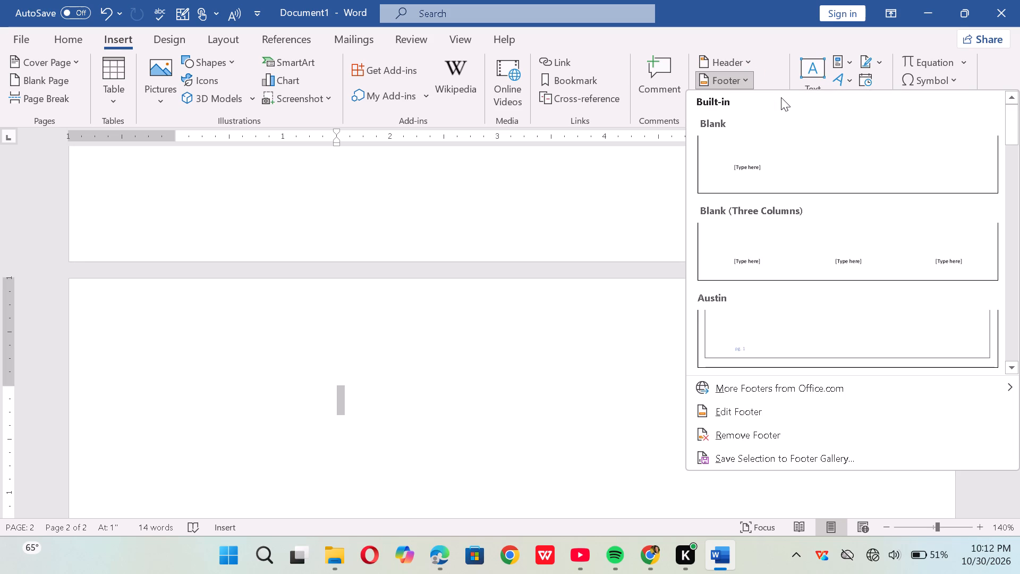
click(735, 304)
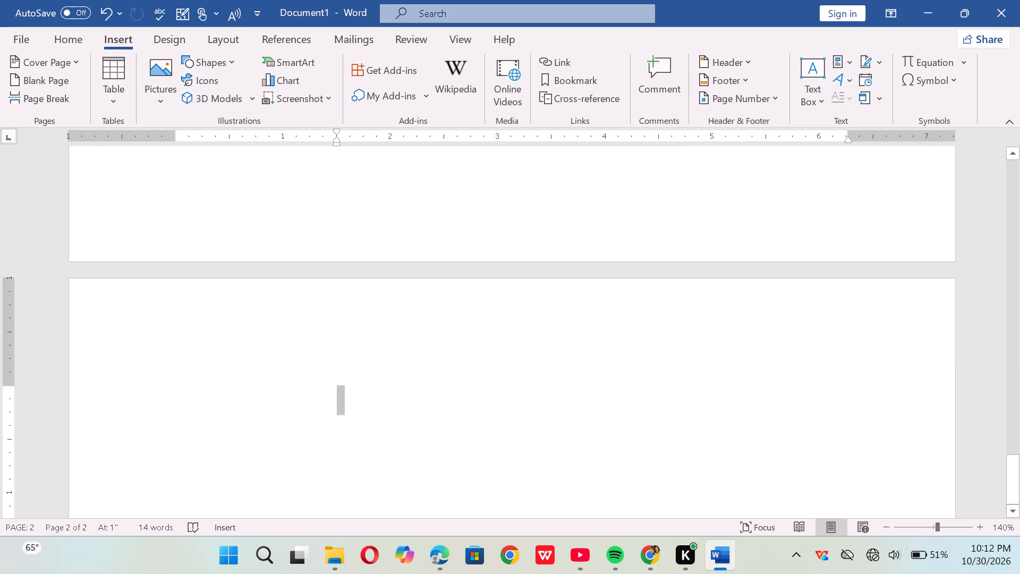
Enter "The untold love stories." as the header text on the first page.
scroll(559, 325, up, 5)
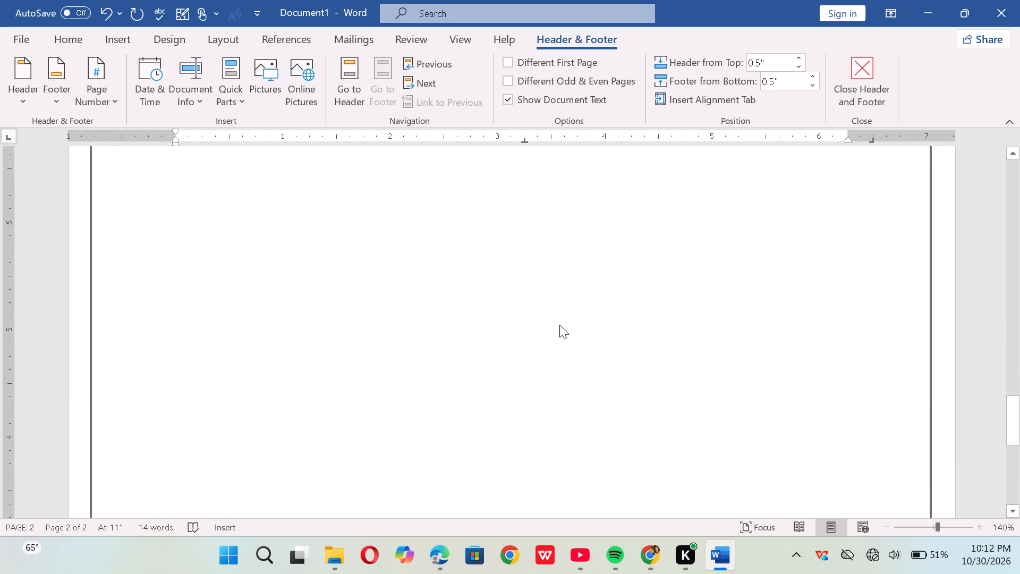
scroll(559, 325, up, 5)
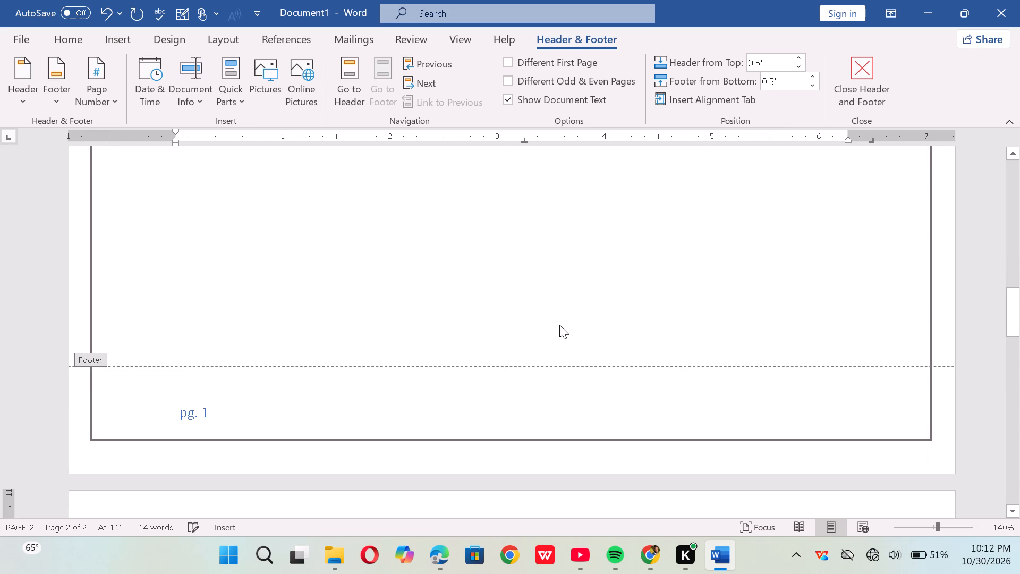
scroll(559, 325, up, 1)
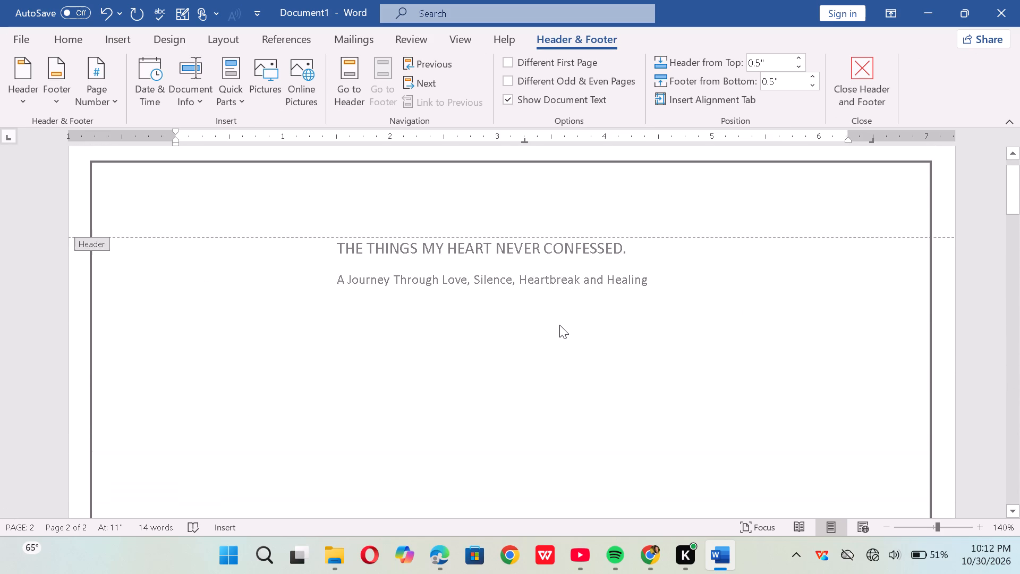
scroll(559, 325, up, 2)
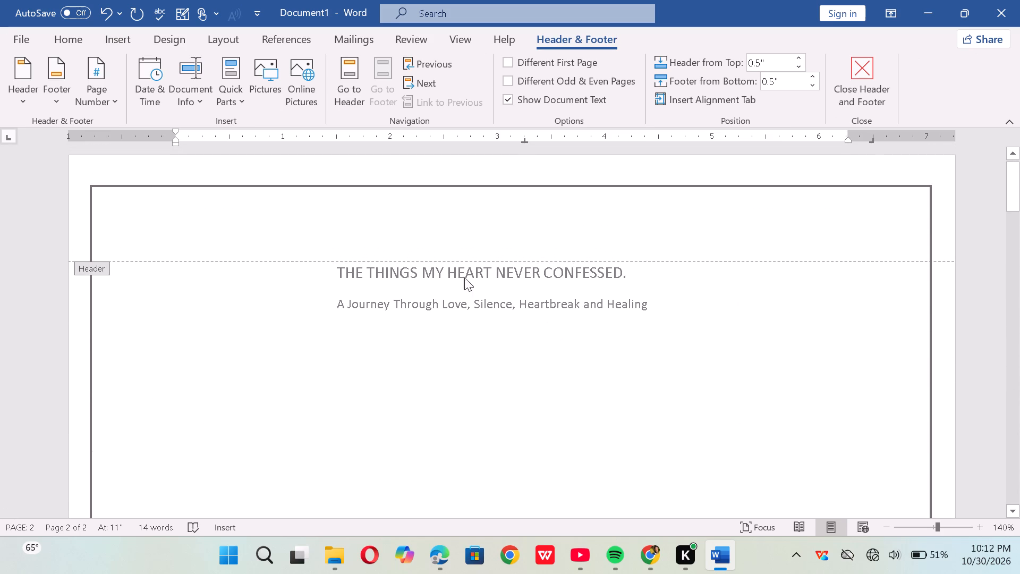
click(331, 219)
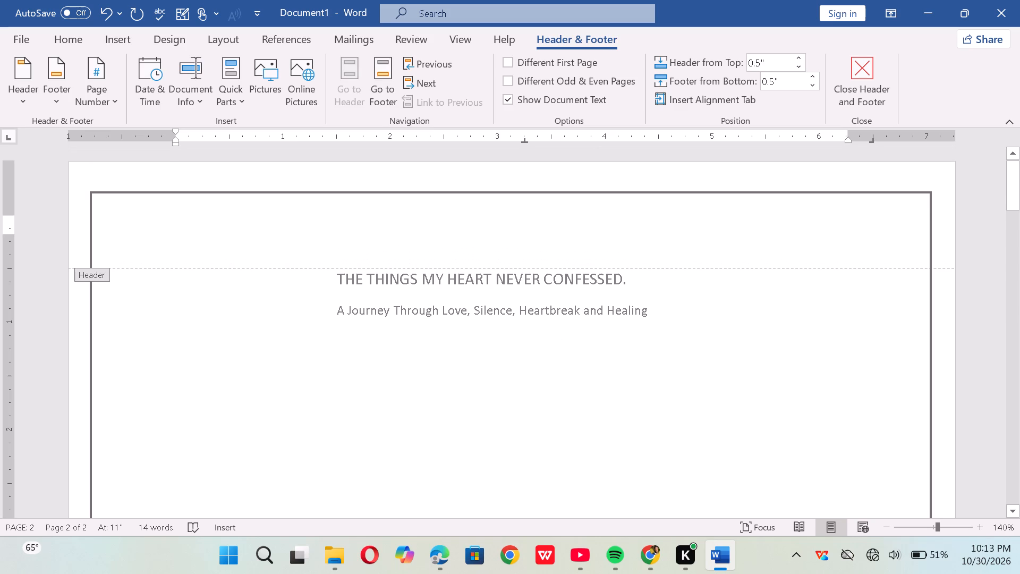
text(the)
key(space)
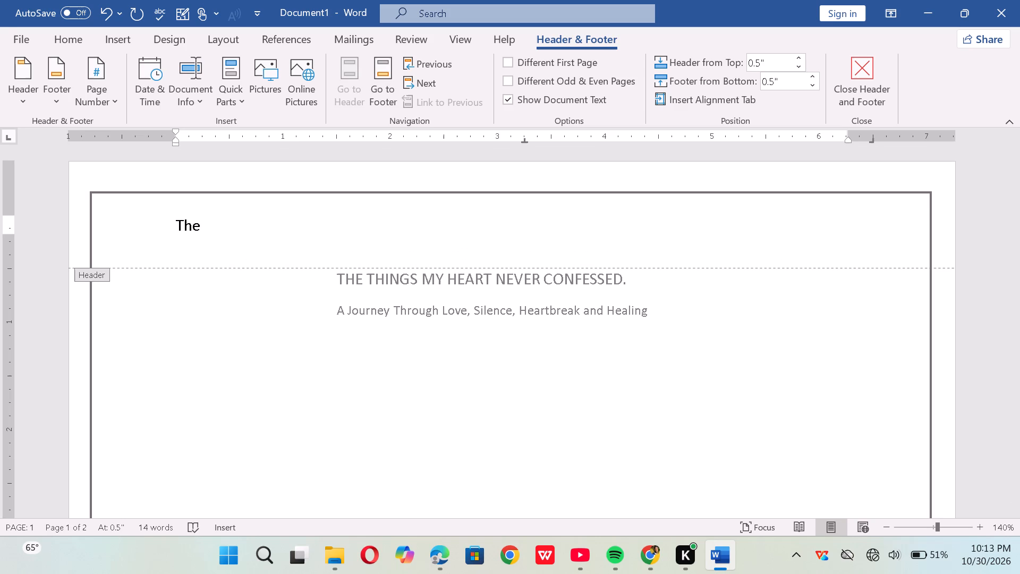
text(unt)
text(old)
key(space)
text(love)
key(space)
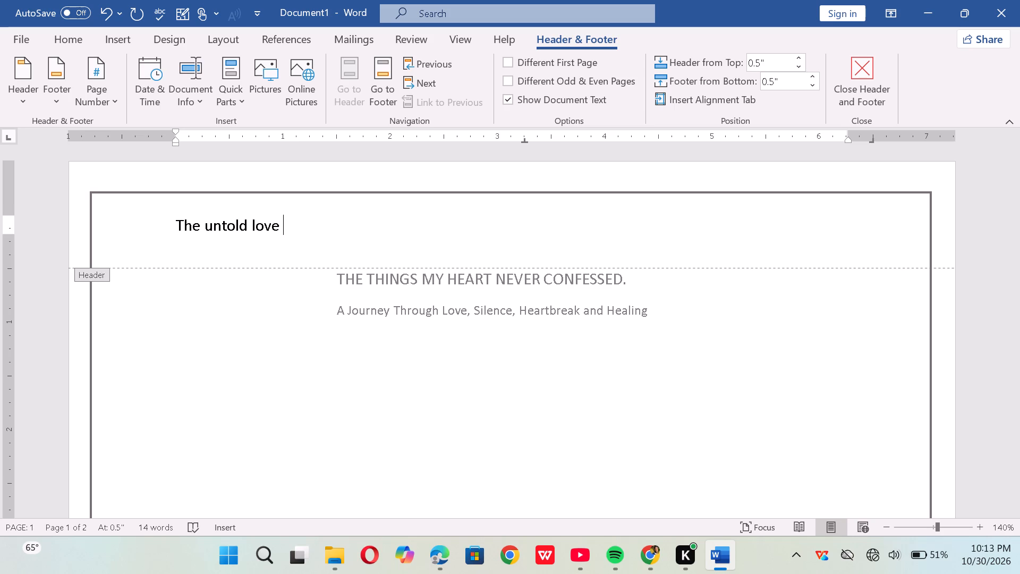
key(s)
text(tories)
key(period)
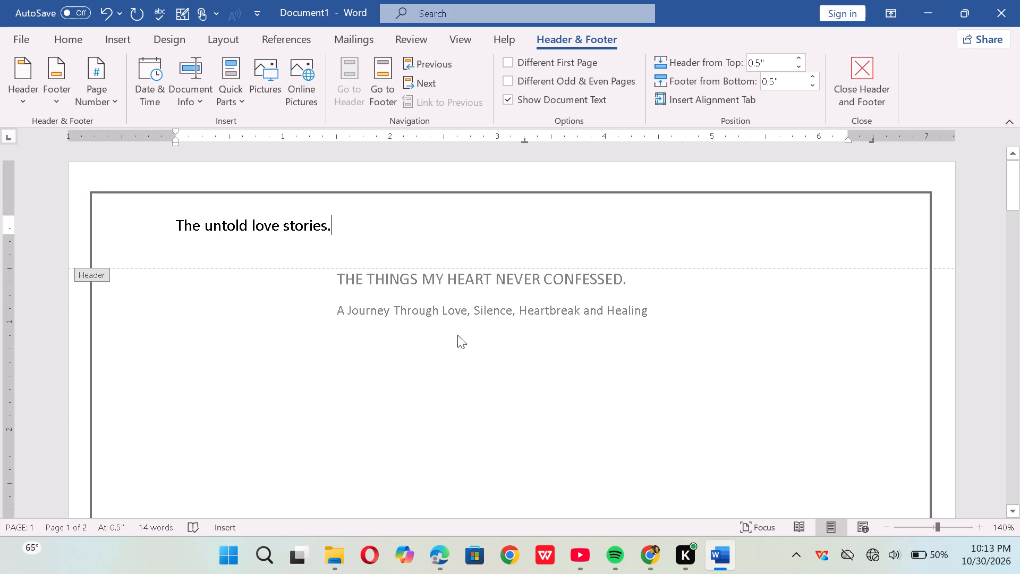
Set the left indent of the header line "The untold love stories." on page 2 to -0.6".
scroll(351, 358, down, 2)
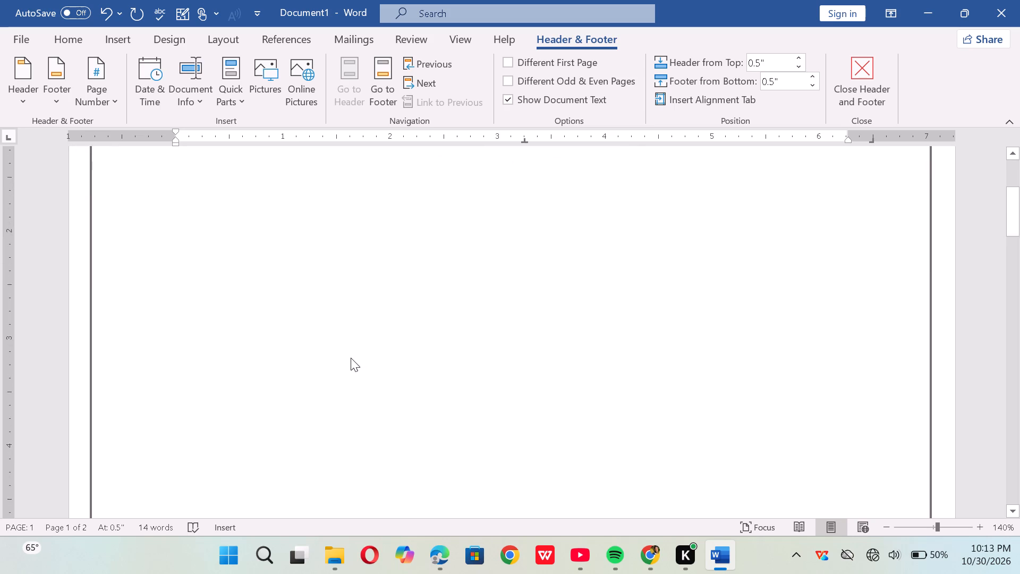
scroll(351, 358, down, 4)
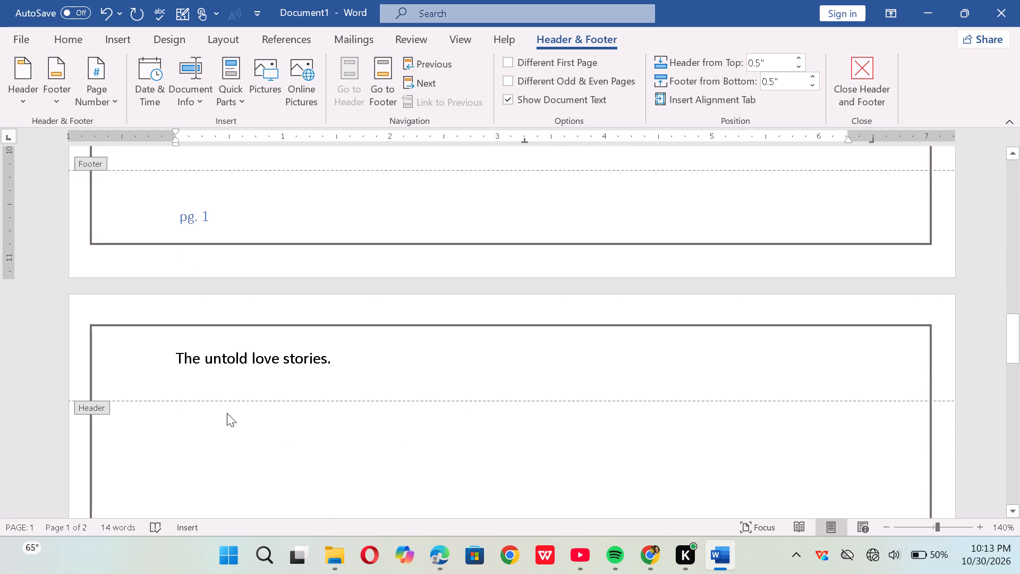
click(116, 433)
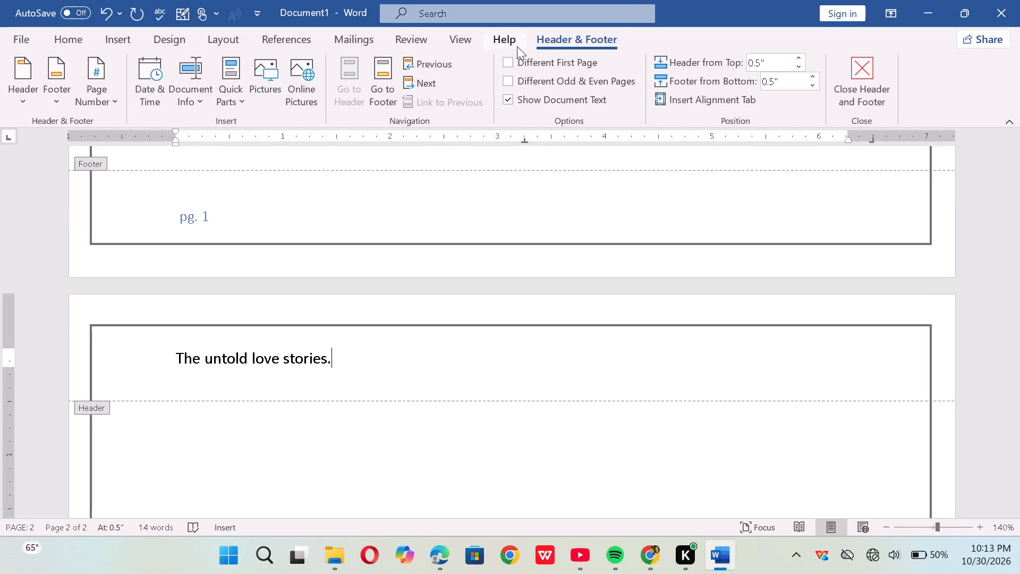
click(449, 45)
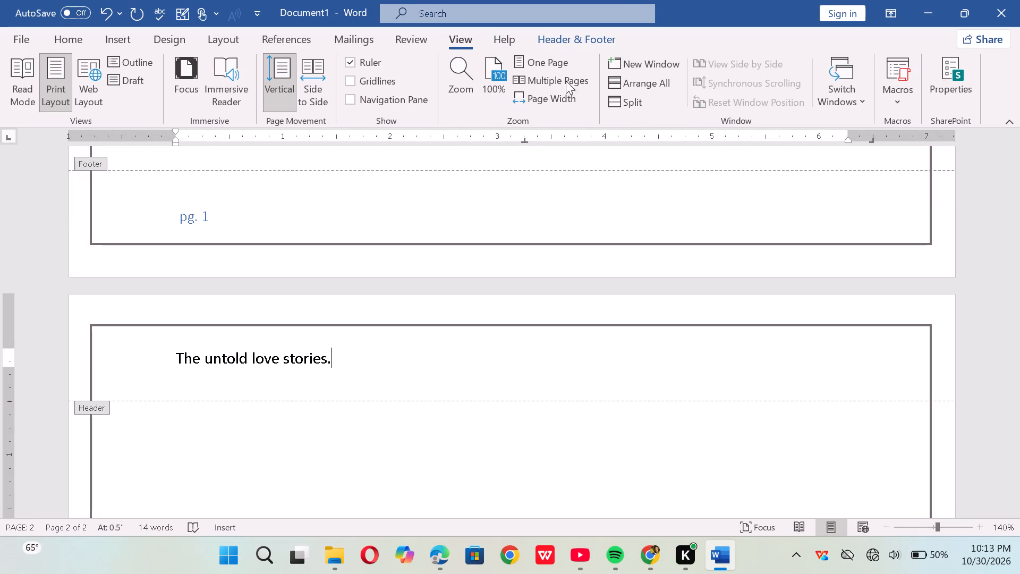
click(403, 47)
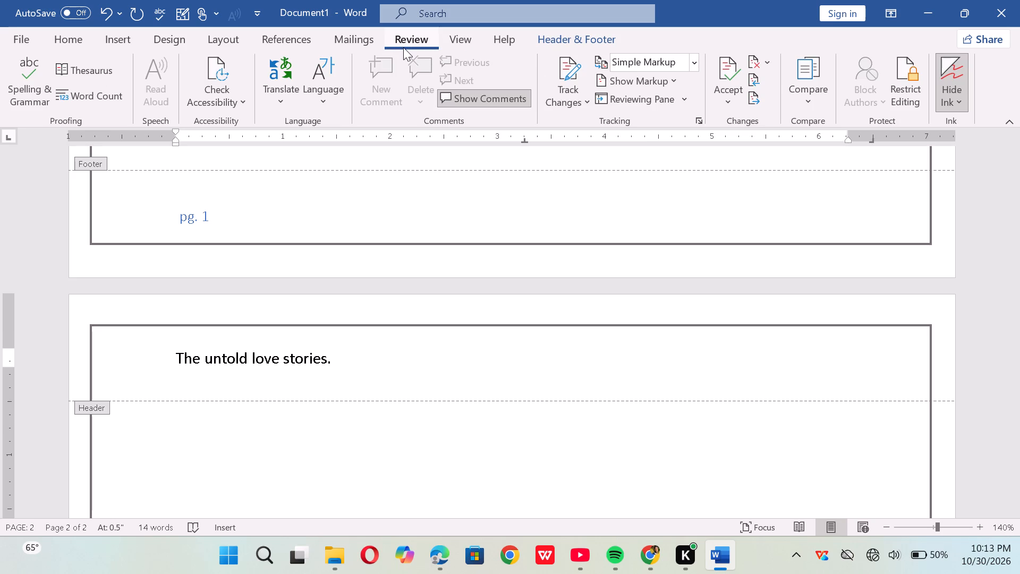
click(295, 40)
click(218, 31)
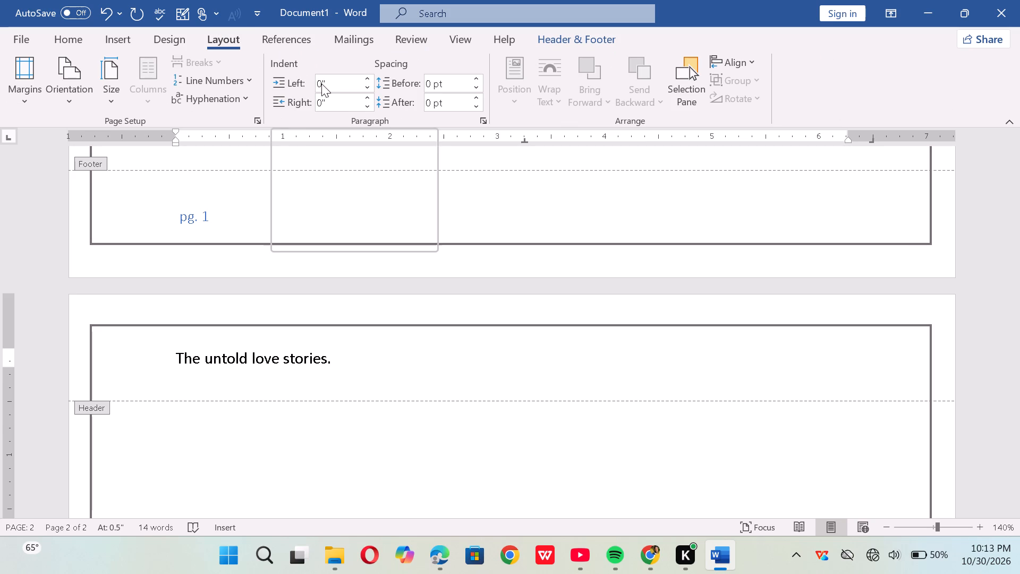
click(371, 88)
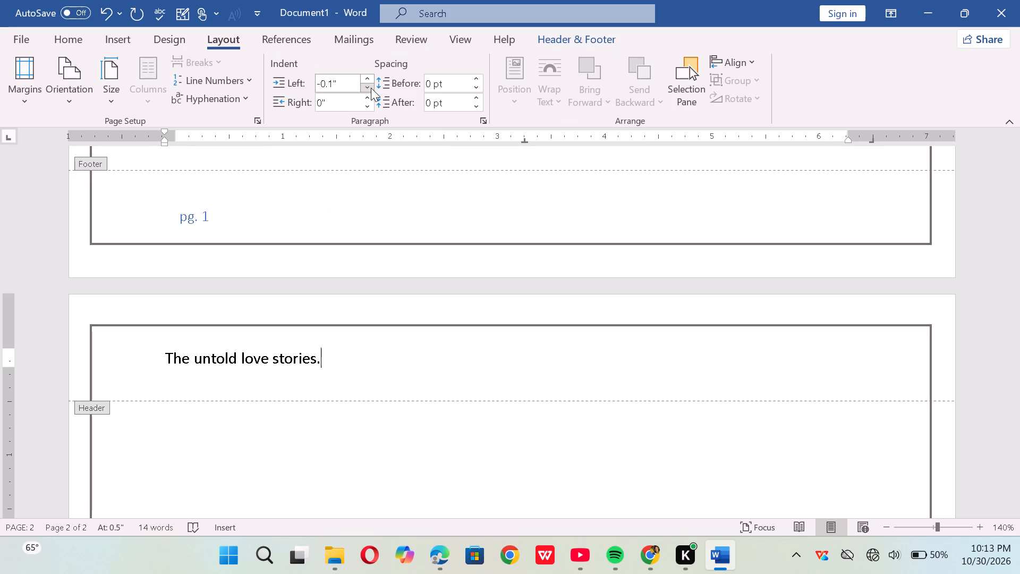
click(371, 88)
click(371, 88)
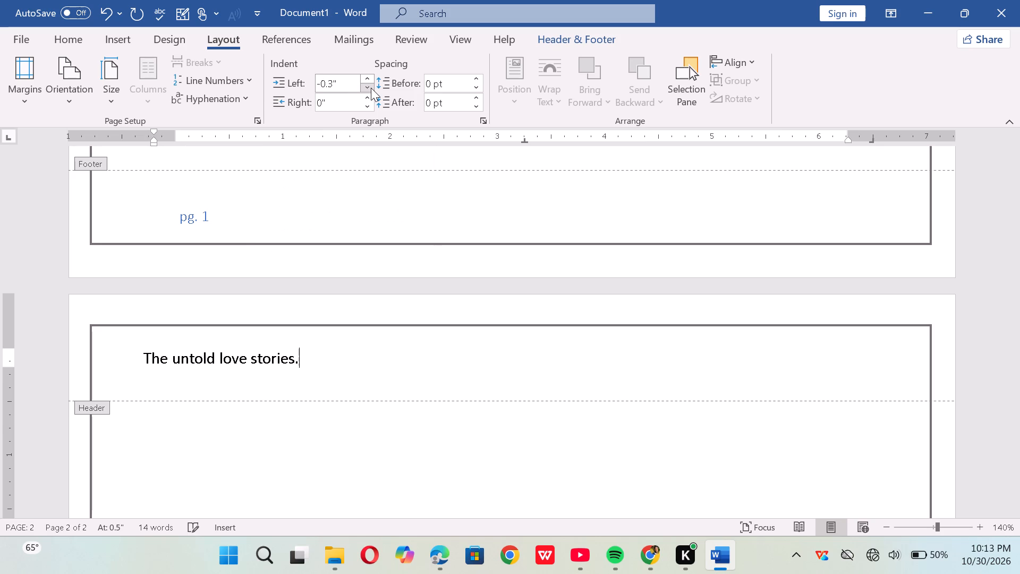
click(371, 88)
click(371, 88)
click(371, 88)
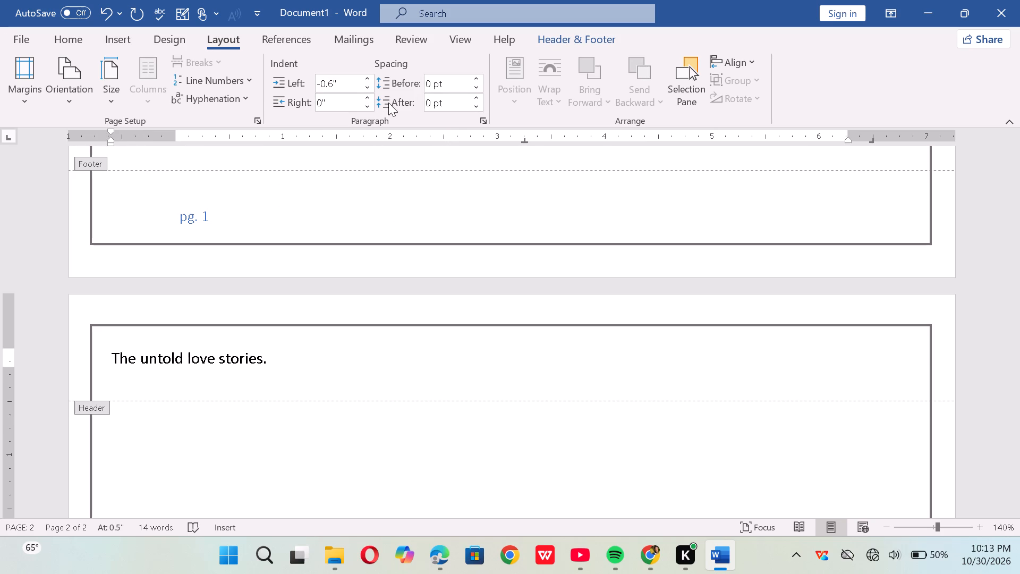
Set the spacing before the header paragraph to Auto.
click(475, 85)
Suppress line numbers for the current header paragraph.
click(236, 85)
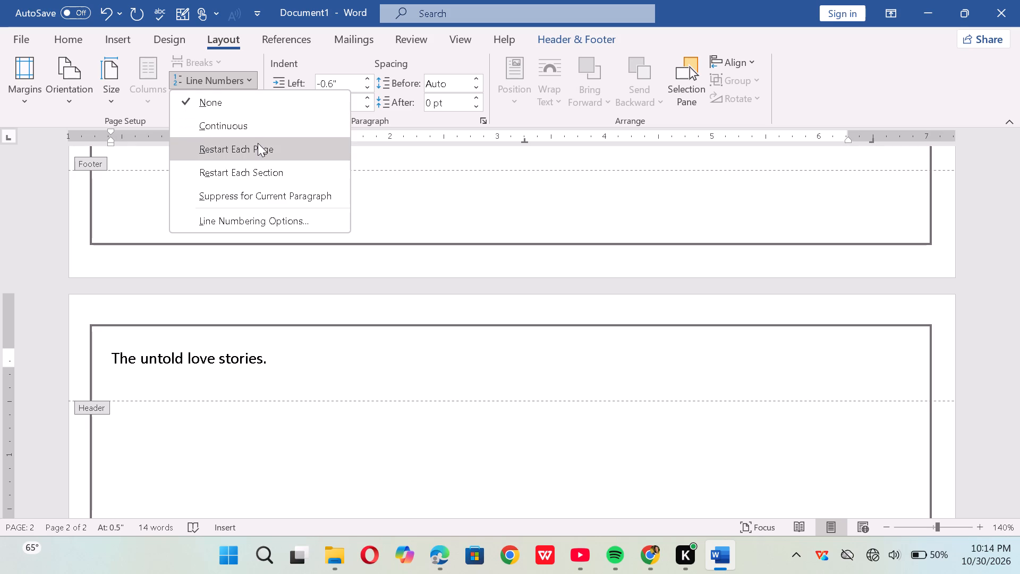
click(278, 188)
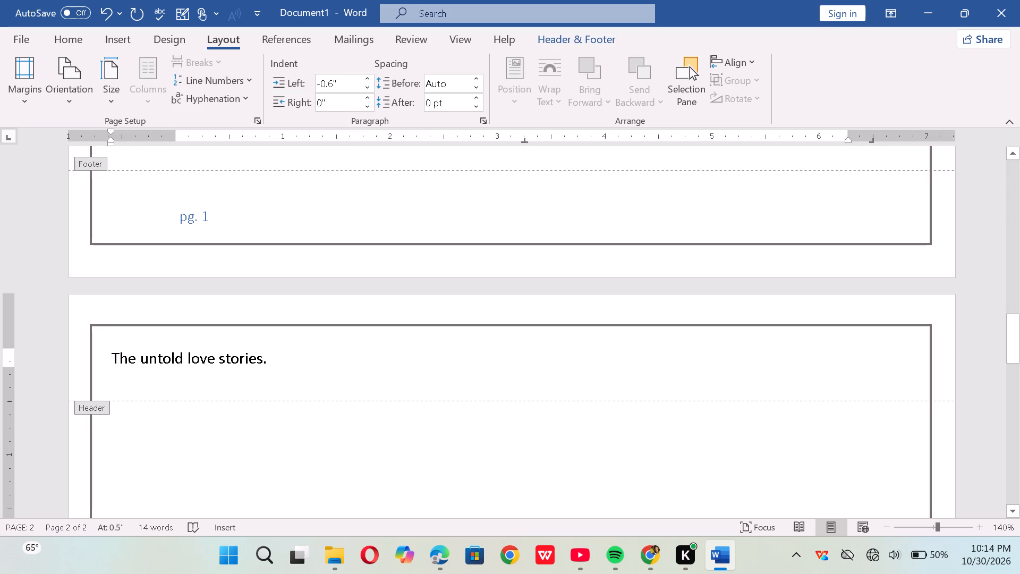
Leave header editing and return to the document body on page 2.
click(134, 428)
double_click(120, 435)
click(142, 462)
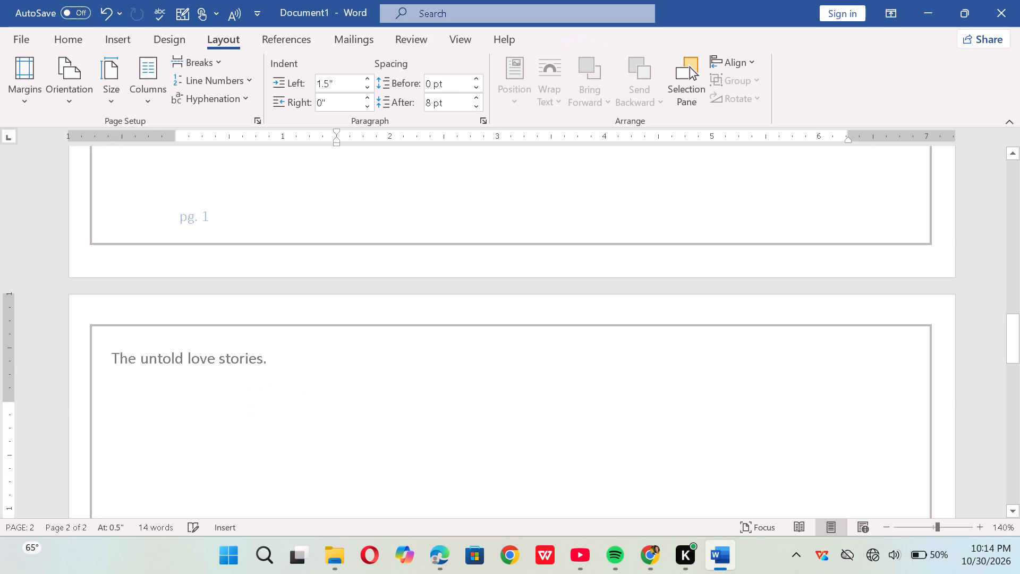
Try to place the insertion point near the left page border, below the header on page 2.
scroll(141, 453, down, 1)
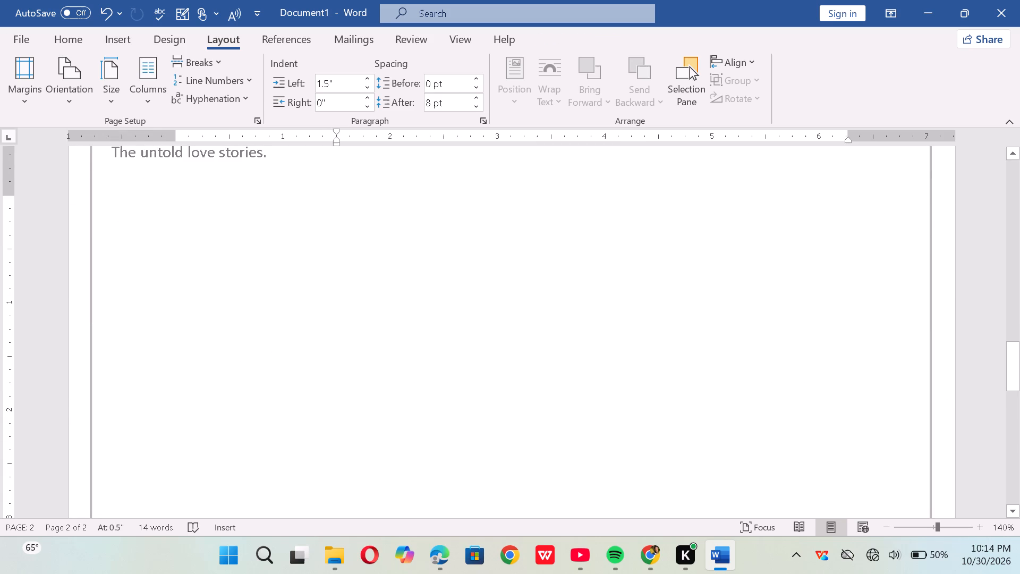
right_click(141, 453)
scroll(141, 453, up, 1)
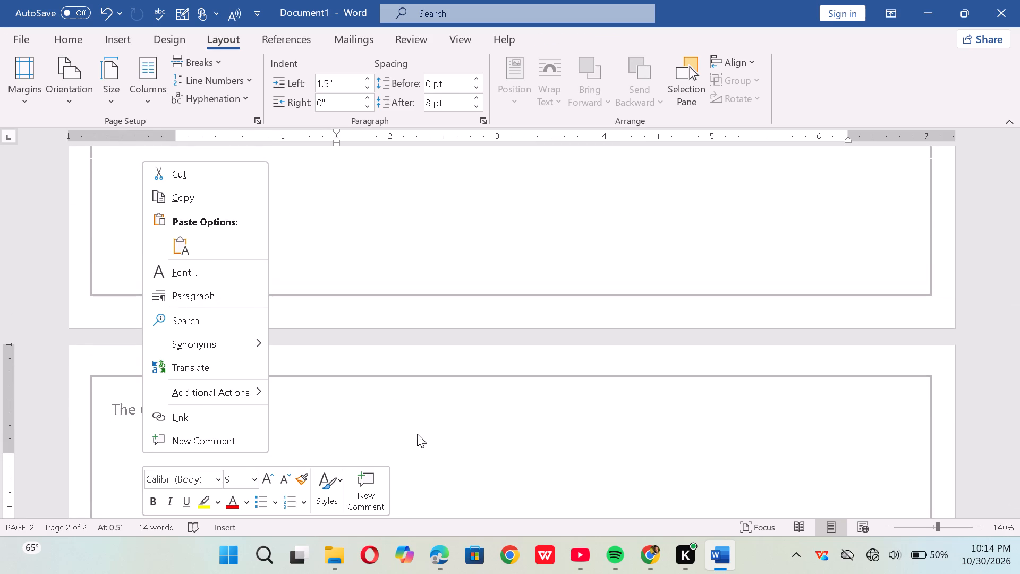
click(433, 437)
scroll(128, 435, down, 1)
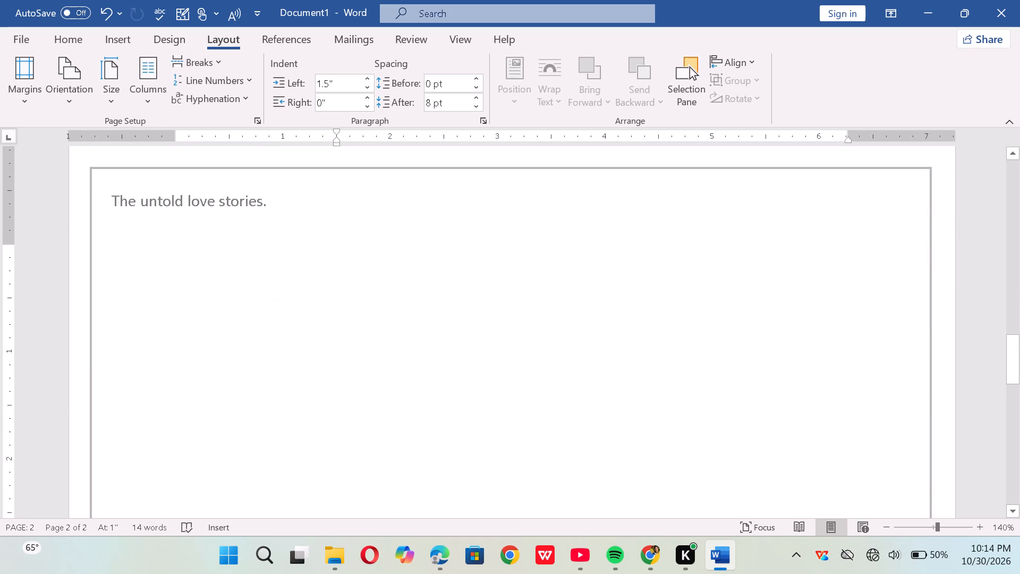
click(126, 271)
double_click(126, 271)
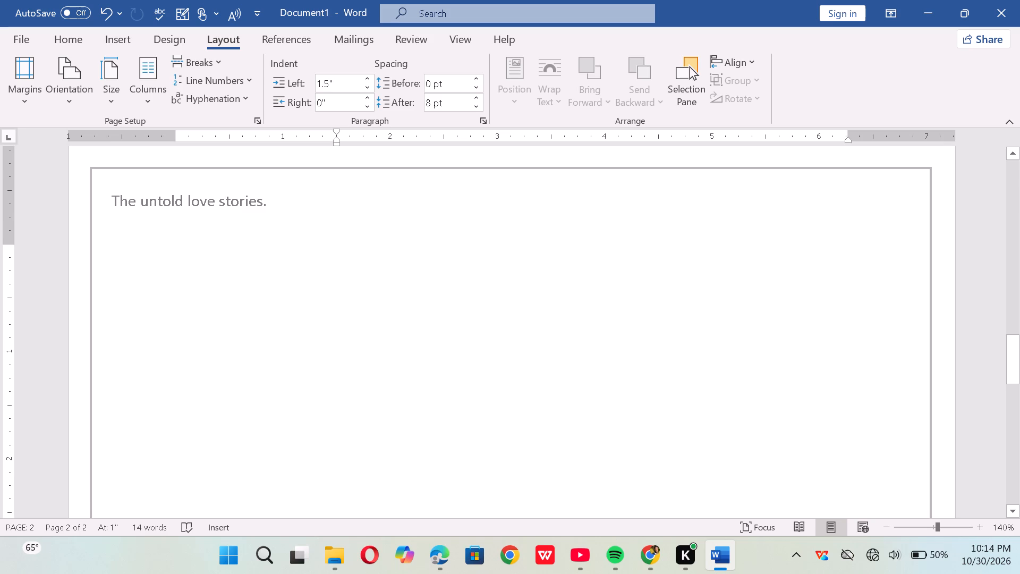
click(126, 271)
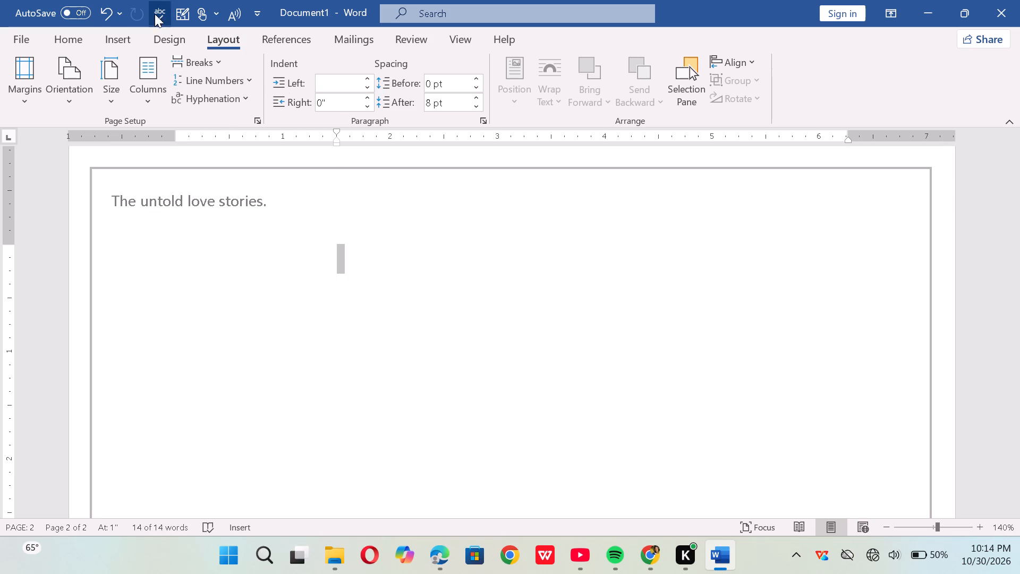
Undo the header paragraph's line-number suppression, its Auto spacing and the last two left-indent changes.
click(113, 13)
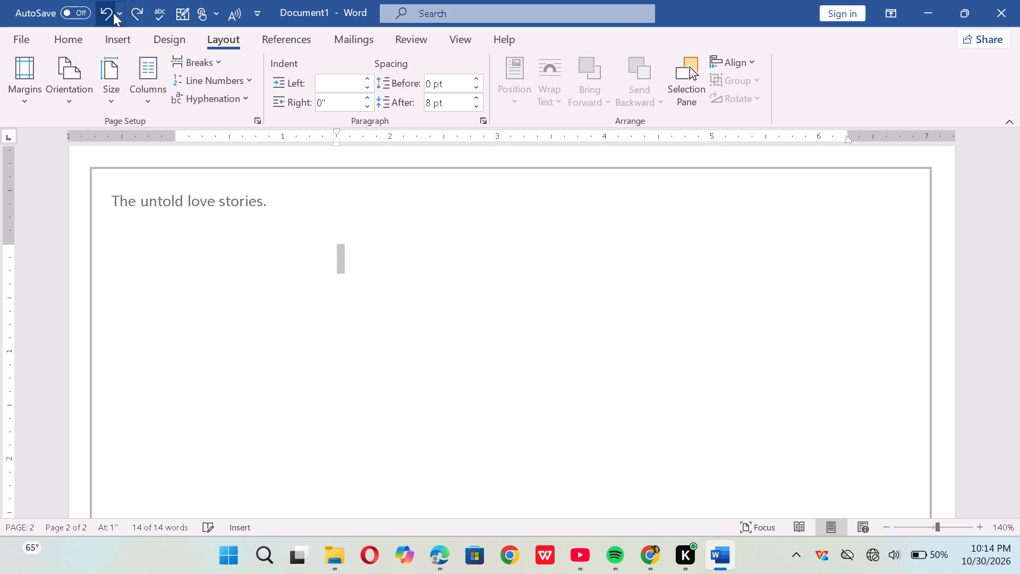
click(113, 13)
click(113, 13)
click(113, 13)
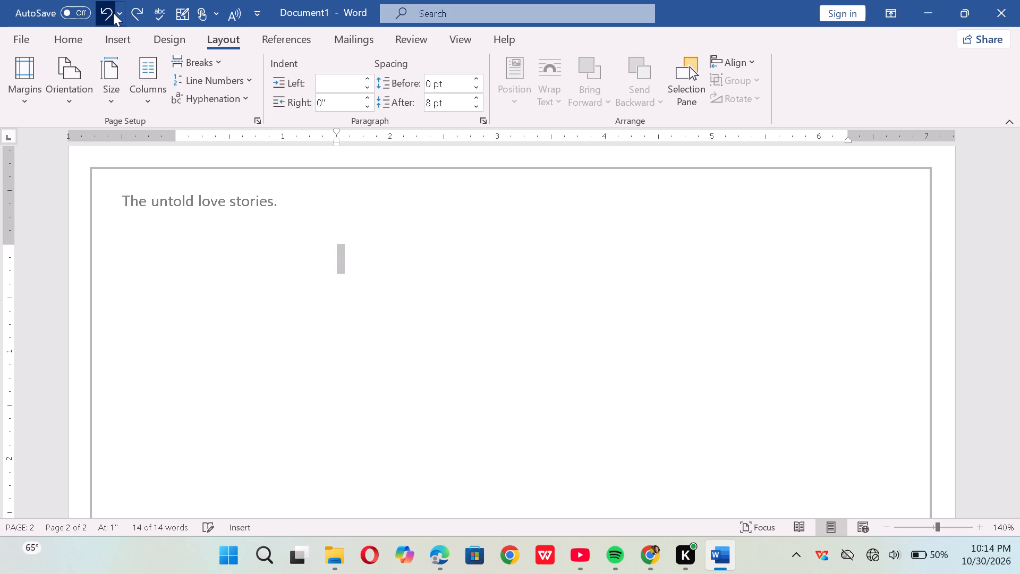
Clear the whole-document selection by placing the insertion point in the blank area below the subtitle on page 1.
scroll(265, 217, up, 2)
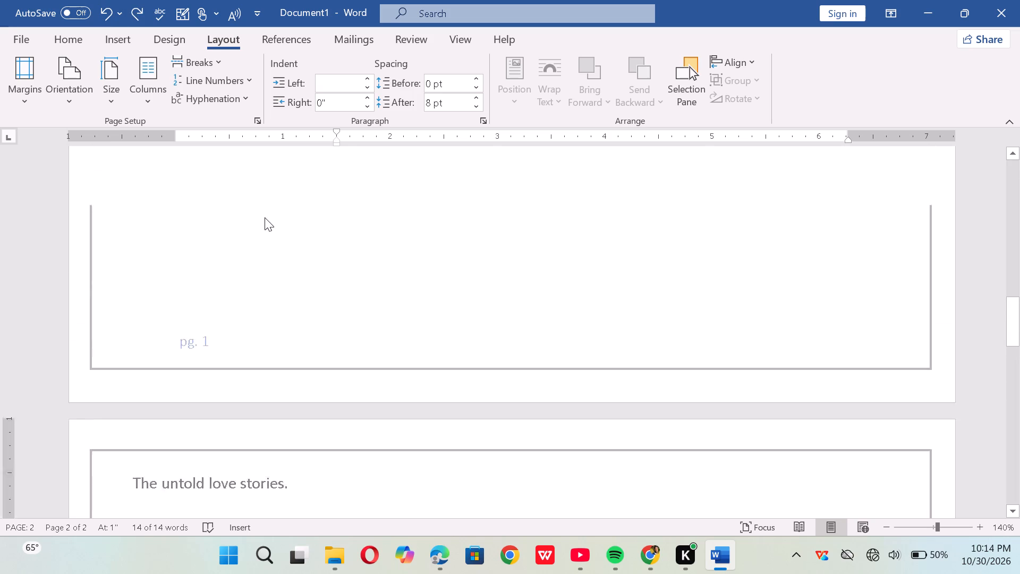
scroll(265, 217, up, 6)
click(272, 405)
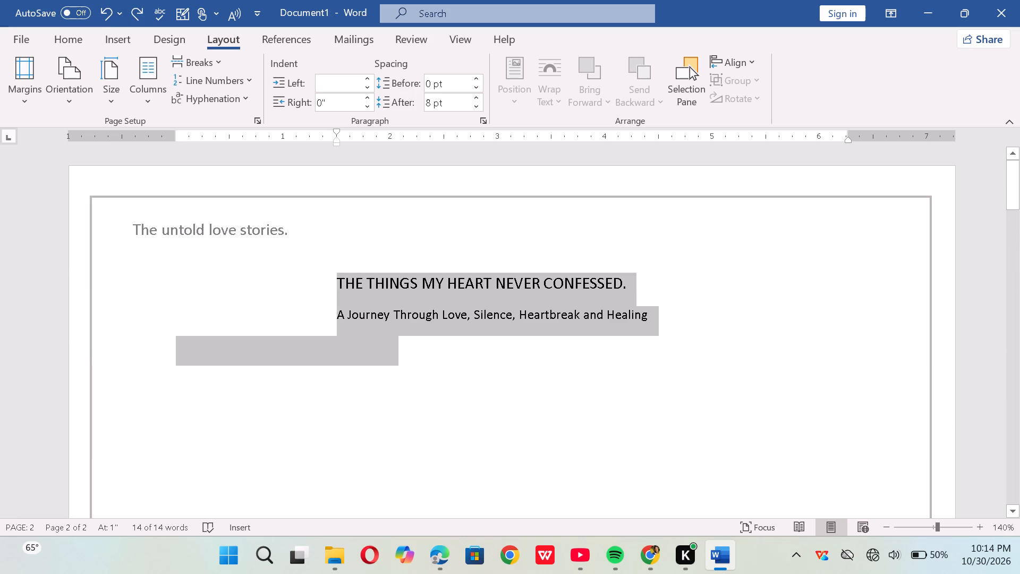
scroll(272, 405, down, 3)
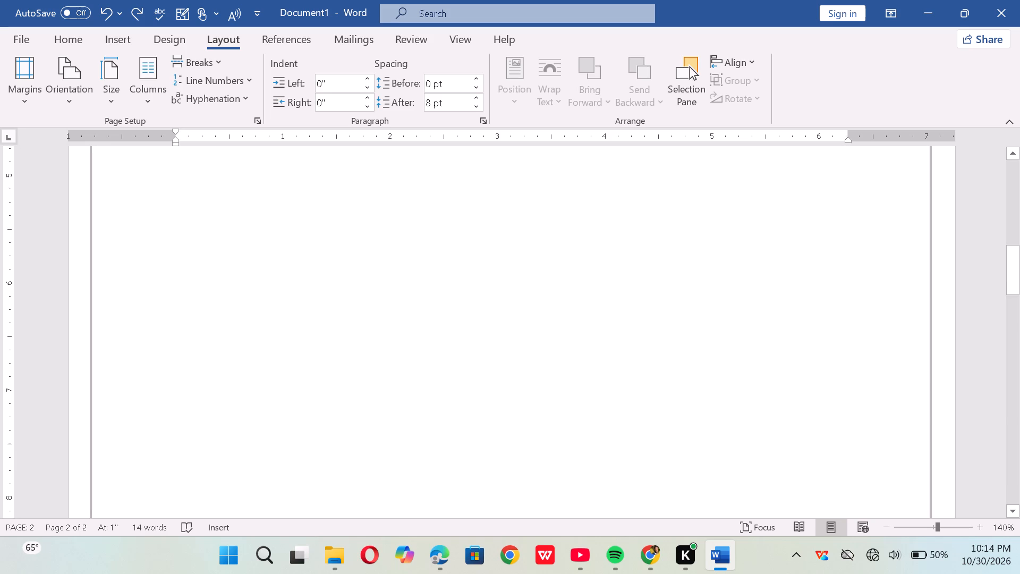
Add the text "CHAPTER" on the first body line below the header on page 2.
scroll(272, 405, down, 2)
scroll(272, 405, up, 2)
scroll(272, 405, down, 2)
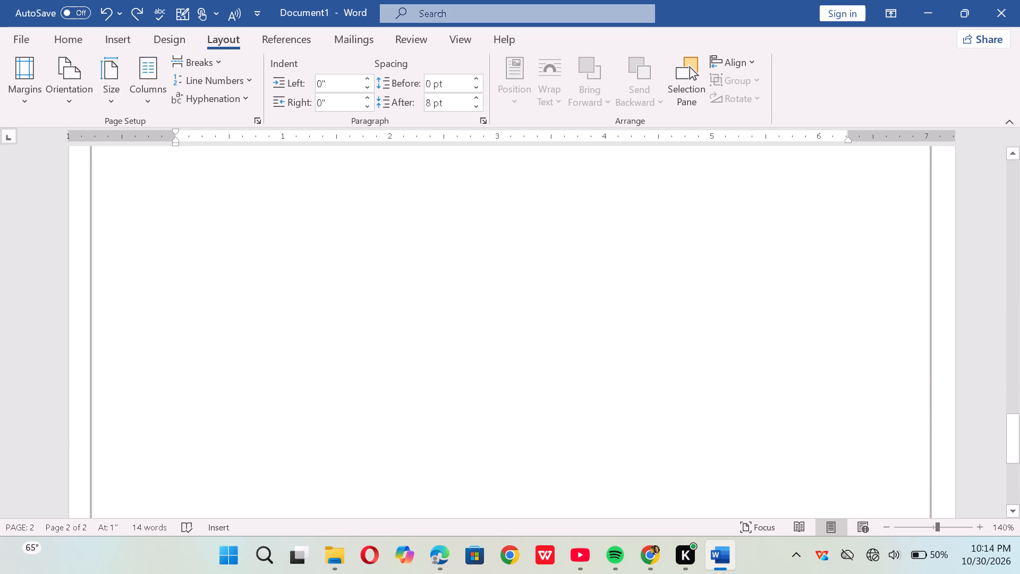
scroll(272, 405, up, 2)
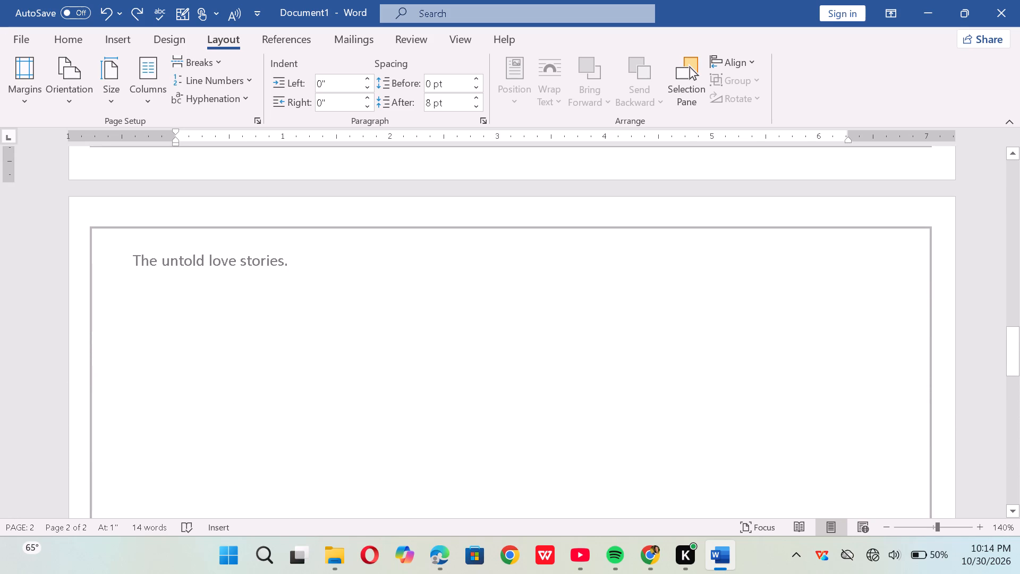
click(296, 279)
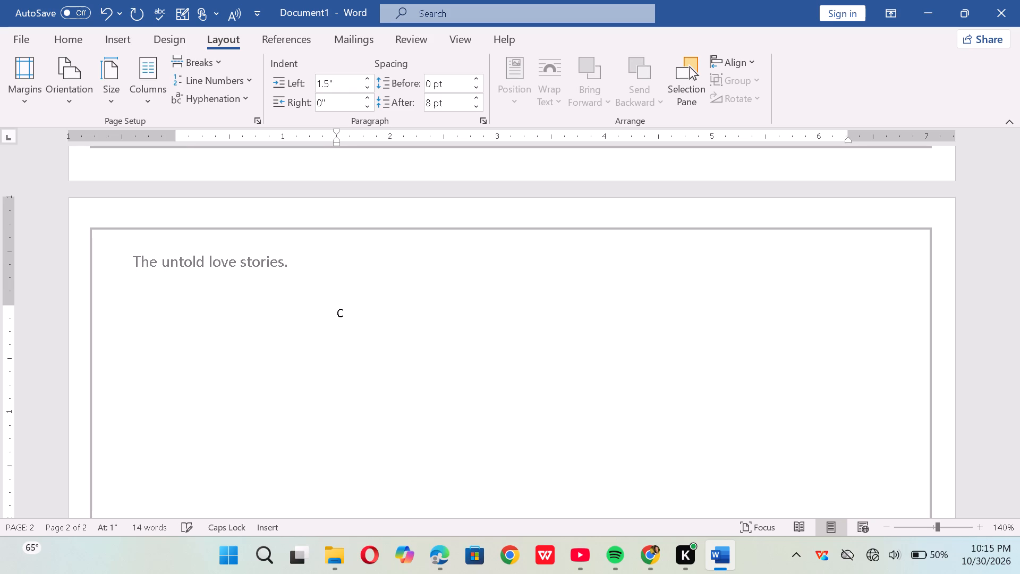
key(h)
key(a)
key(p)
text(TER)
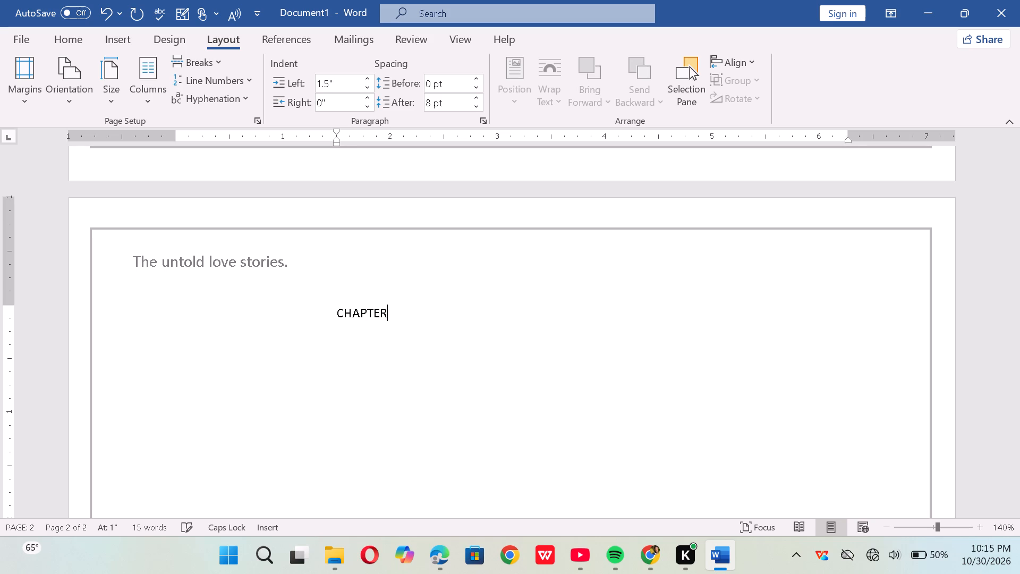
Decrease the left indent of the "CHAPTER" line to 0" so it starts at the left margin.
triple_click(304, 284)
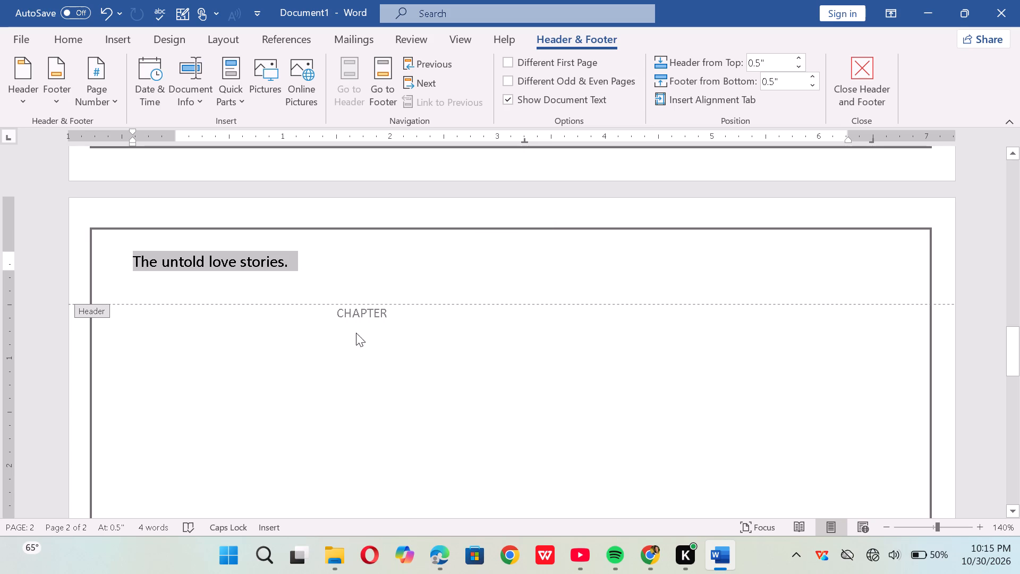
double_click(341, 311)
drag(334, 314, 360, 314)
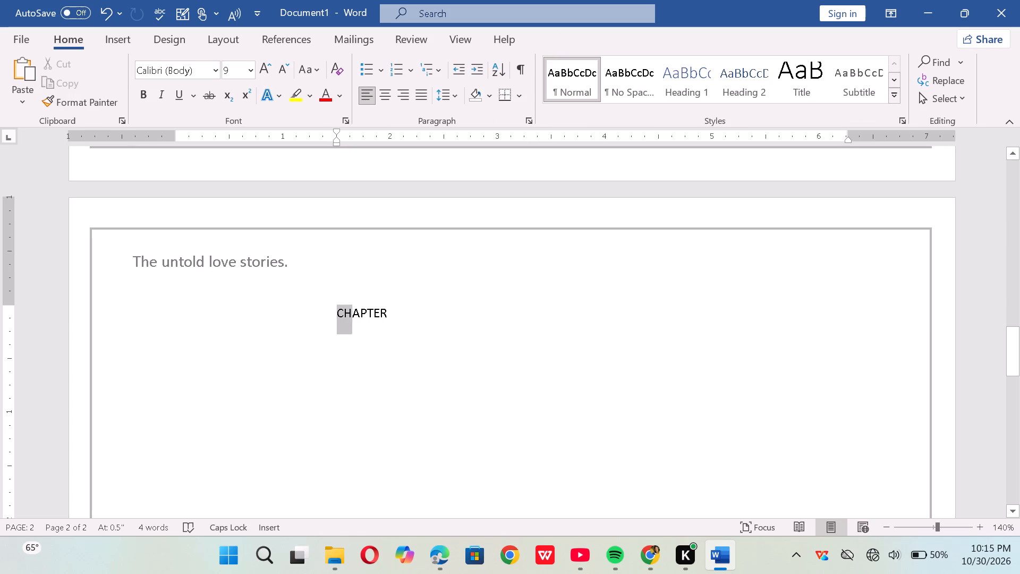
drag(360, 314, 389, 316)
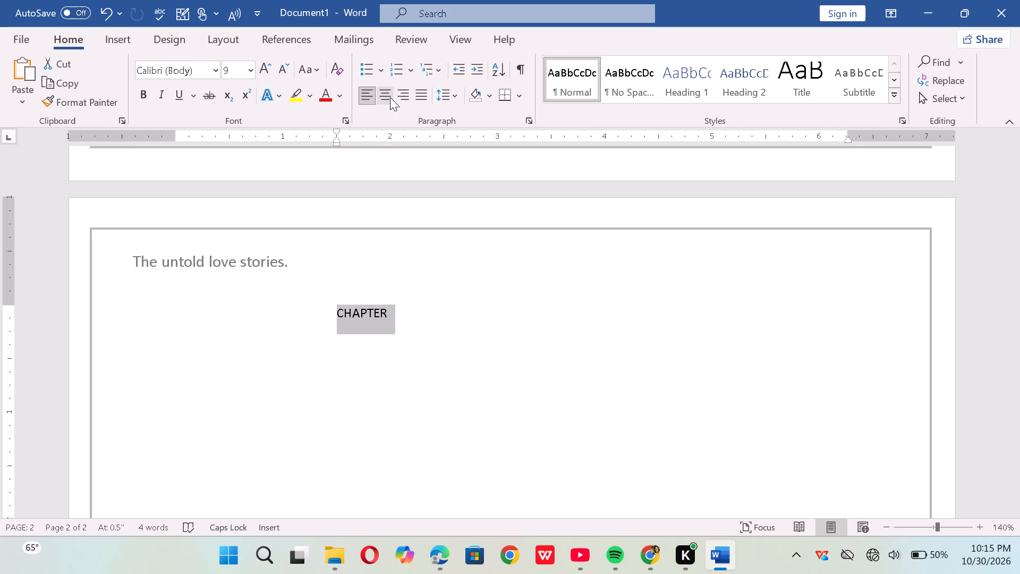
triple_click(458, 73)
triple_click(458, 73)
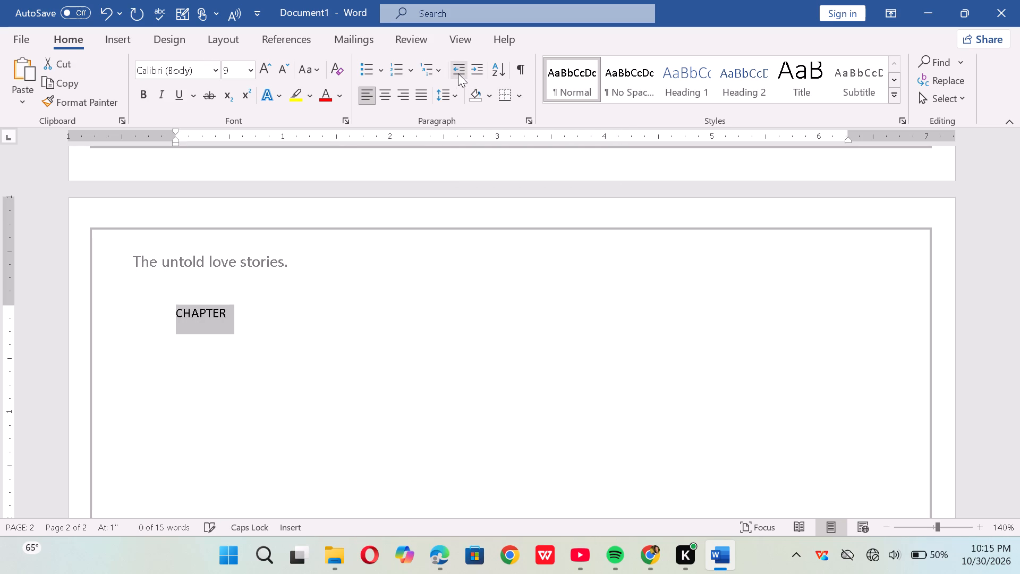
Add the column heading "TITLE" on the same line as "CHAPTER", separated from it by a wide gap of spaces.
click(405, 288)
click(381, 319)
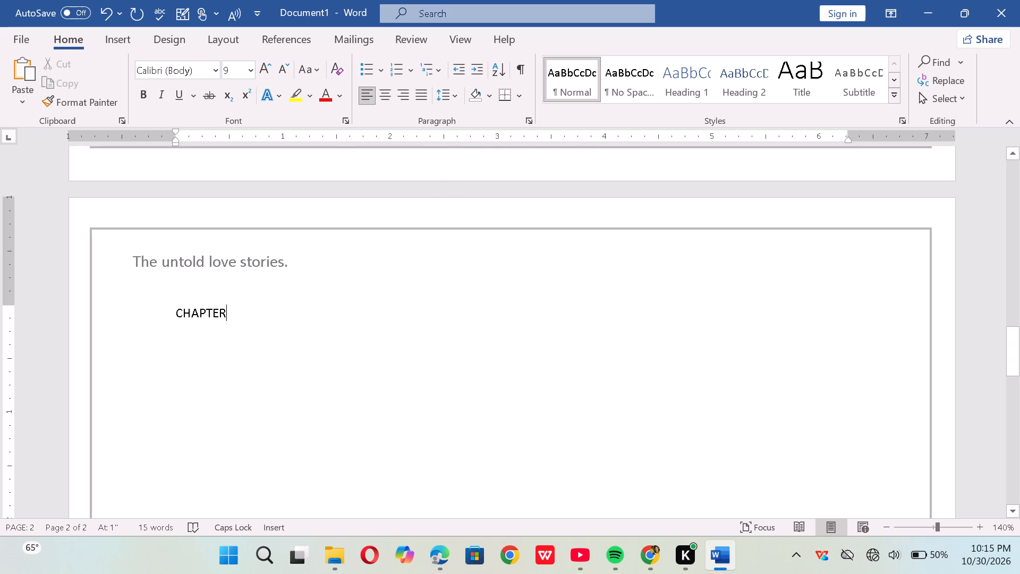
click(381, 319)
key(space)
key(space)
key(space)
key(space)
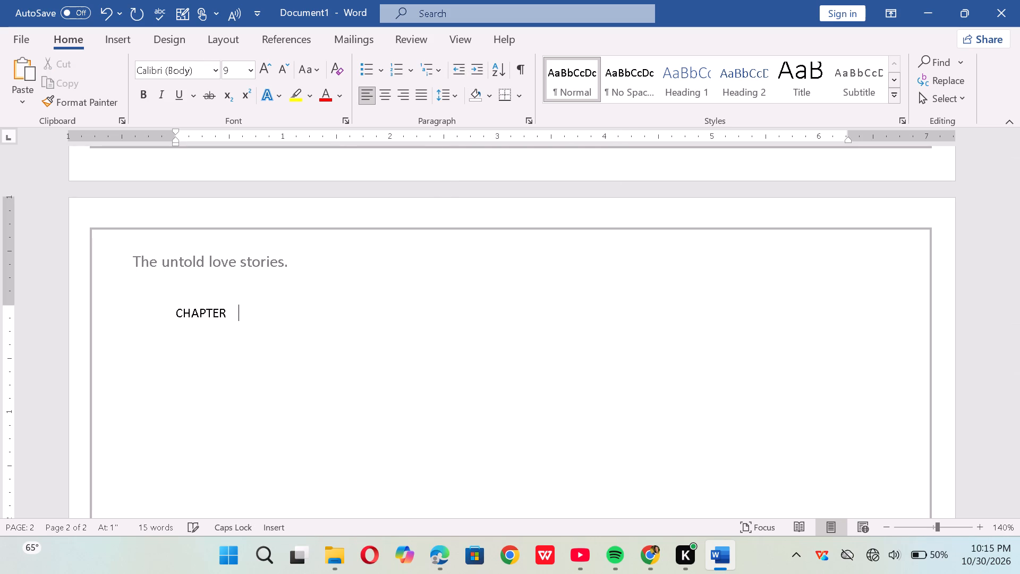
key(space)
key(space)
key(space)
key(space)
key(t)
key(t)
key(t)
text(IT)
key(BackSpace)
key(BackSpace)
key(BackSpace)
key(BackSpace)
text(IT)
key(l)
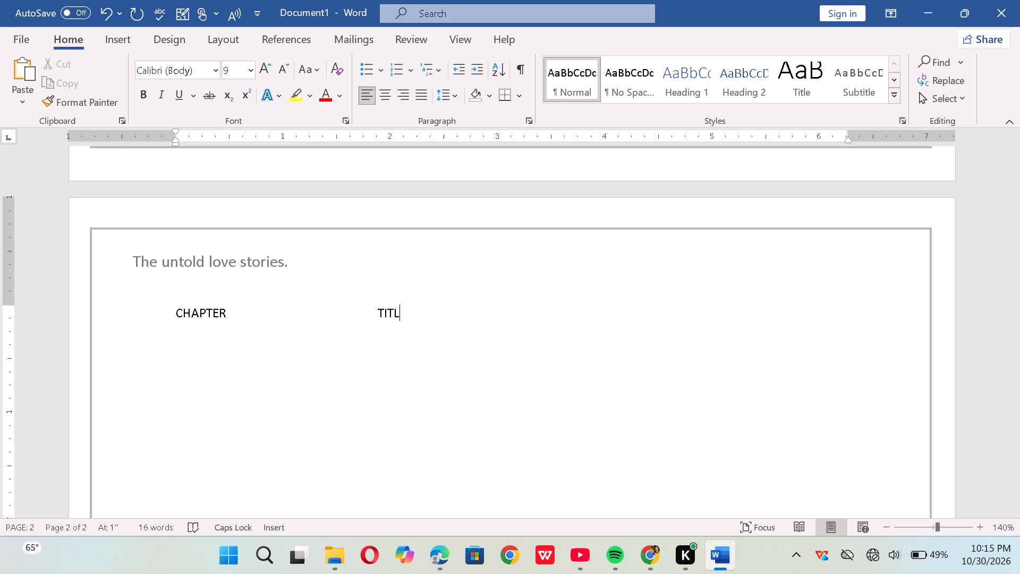
key(e)
Start a new line below the "CHAPTER" heading with the chapter number "1.".
click(160, 341)
click(160, 341)
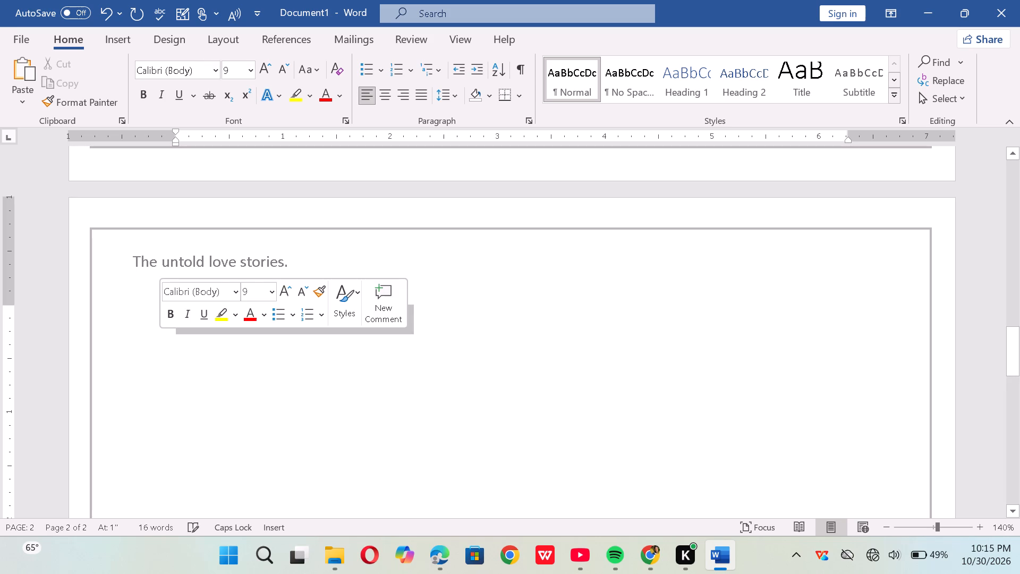
click(191, 335)
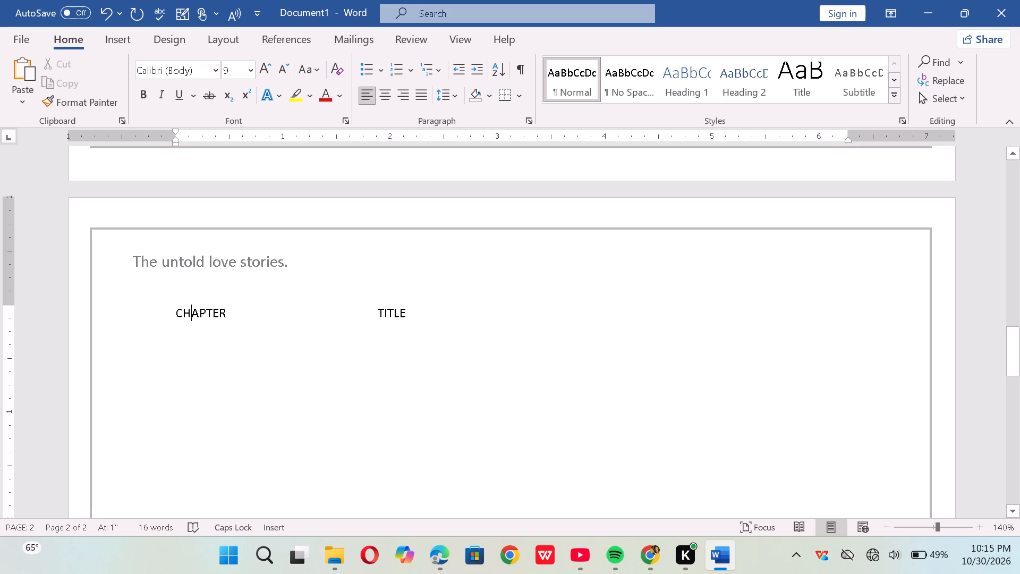
click(422, 320)
key(Return)
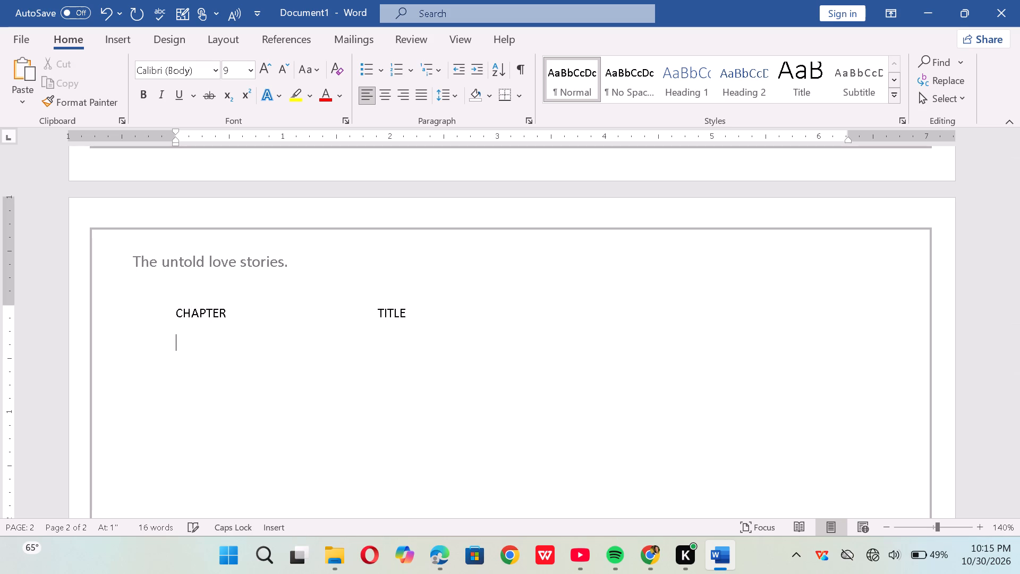
key(1)
key(period)
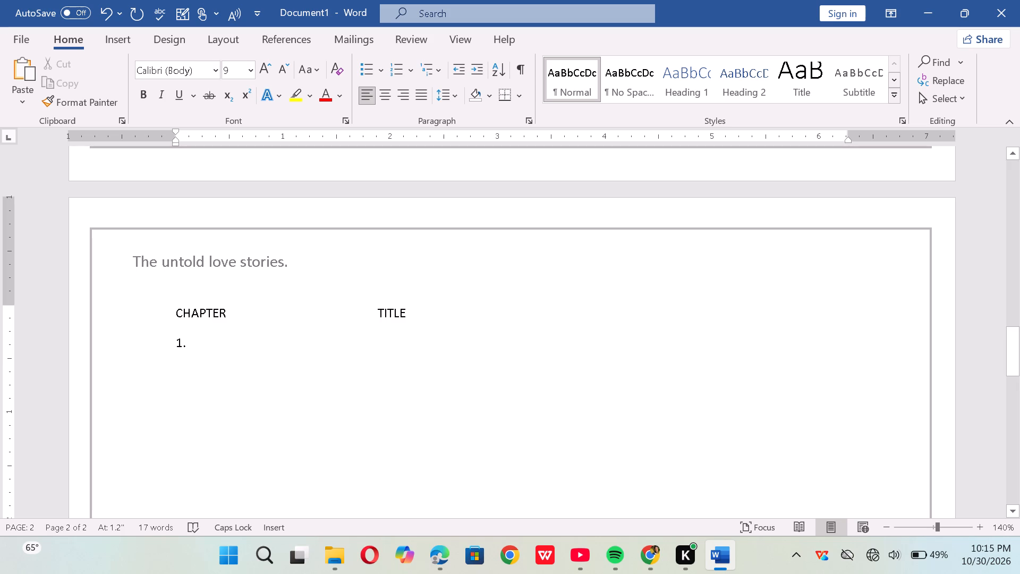
Pad the chapter "1." line with a wide gap of spaces reaching the TITLE column.
click(382, 334)
key(space)
key(space)
key(space)
key(space)
key(space)
key(space)
key(space)
key(space)
key(space)
key(space)
key(space)
key(space)
key(space)
key(space)
key(space)
key(space)
key(space)
key(space)
key(space)
key(space)
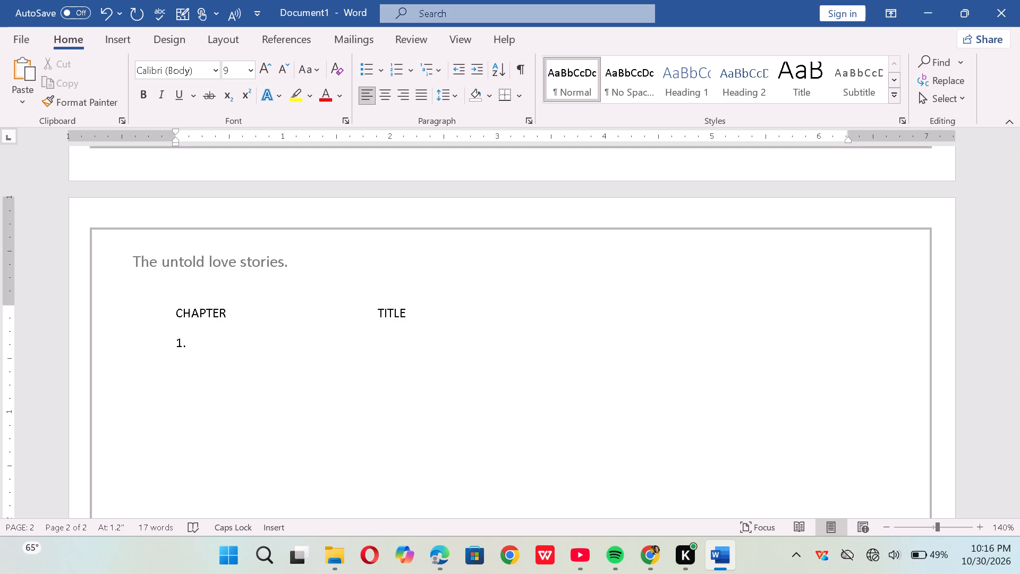
key(space)
key(space)
key(space)
key(space)
key(space)
key(space)
key(space)
key(space)
key(space)
key(space)
key(space)
key(space)
key(space)
key(space)
key(space)
key(space)
key(space)
key(space)
key(space)
key(space)
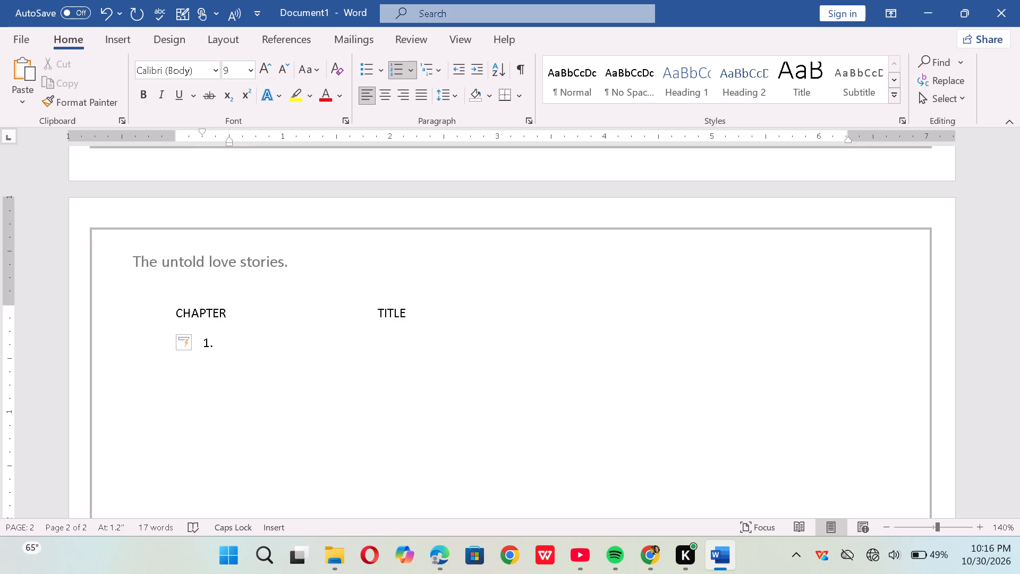
Enter the chapter 1 title as "The Beaty of Beginnings" in the TITLE column.
key(t)
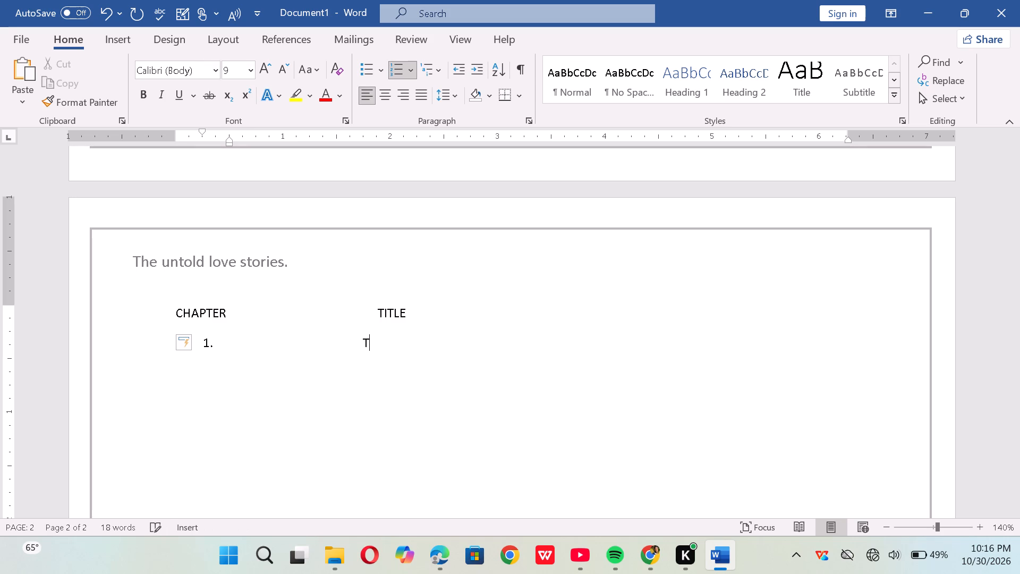
text(he)
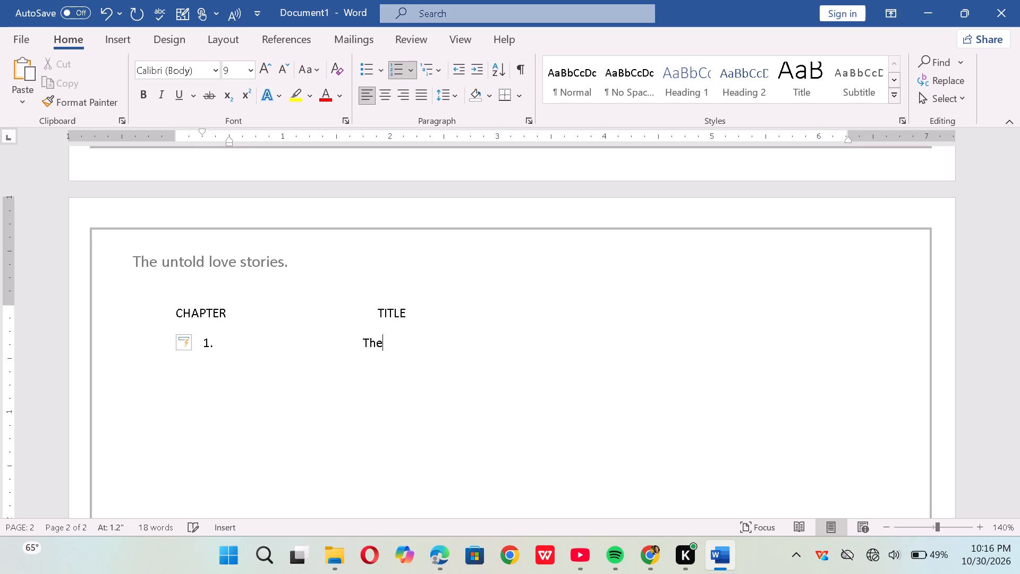
key(space)
key(b)
key(e)
key(BackSpace)
key(BackSpace)
key(b)
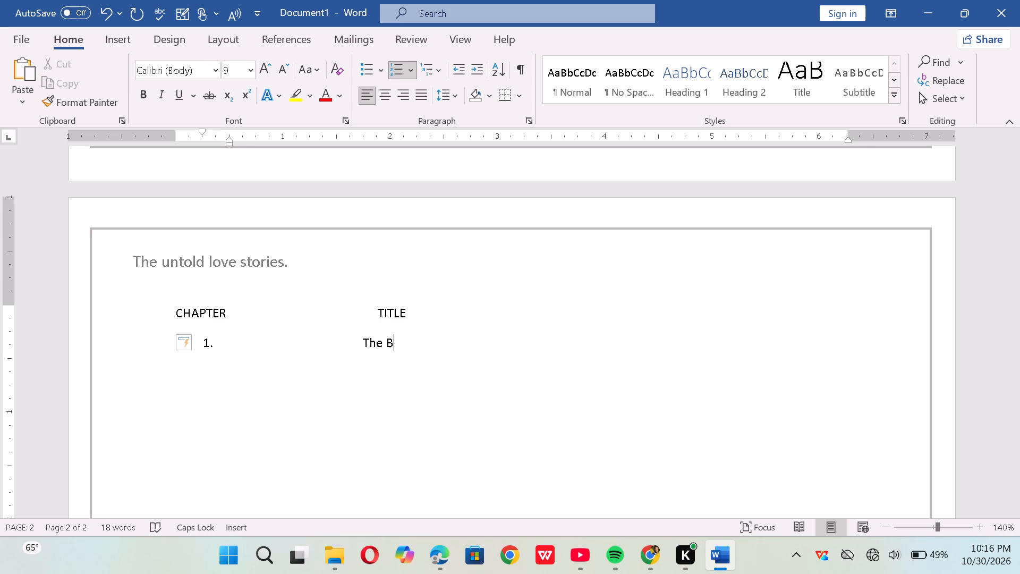
key(e)
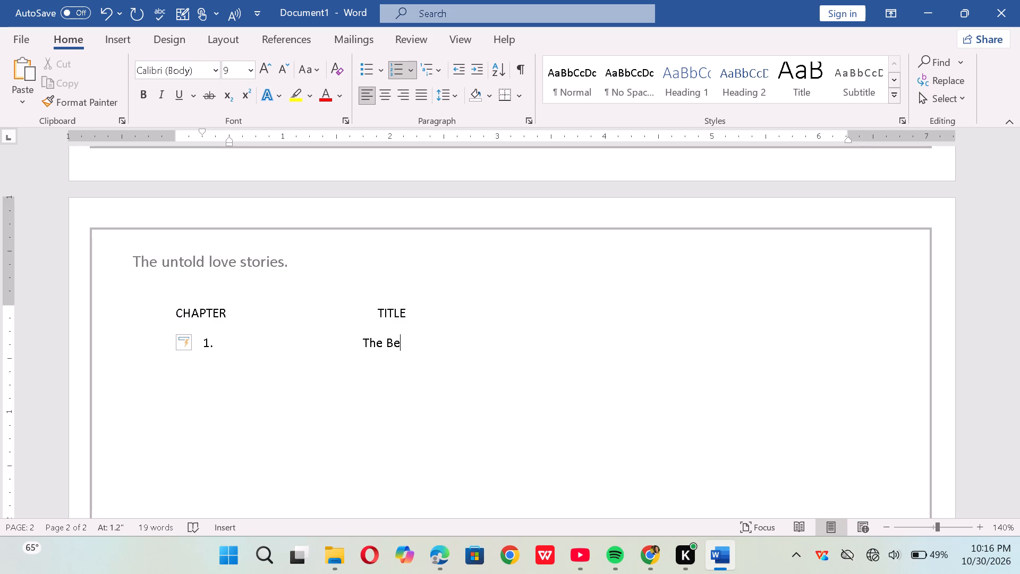
key(a)
text(yt)
key(BackSpace)
key(BackSpace)
text(ty)
key(space)
text(of)
key(space)
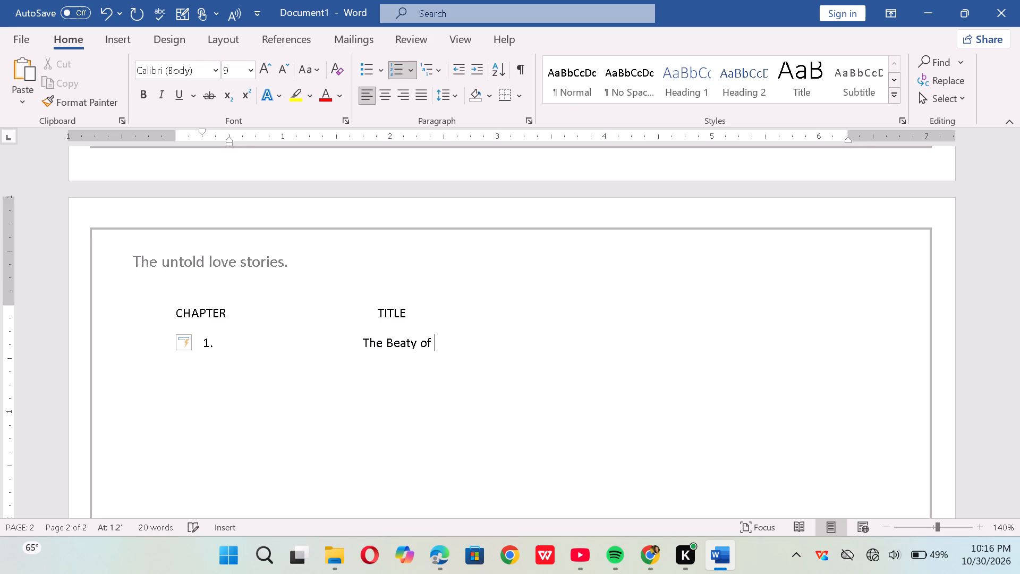
key(b)
key(e)
key(g)
key(i)
text(nni)
text(ngs)
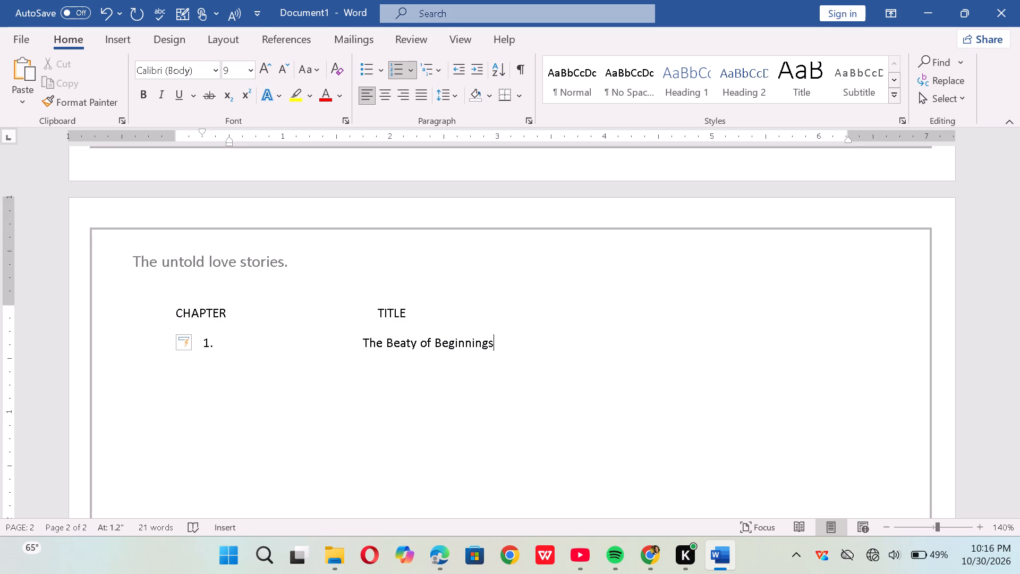
Start list item 2 below chapter 1 and pad it with spaces to the TITLE column.
key(Return)
key(space)
key(space)
key(space)
key(space)
key(space)
key(space)
key(space)
key(space)
key(space)
key(space)
key(space)
key(space)
key(space)
key(space)
key(space)
key(space)
key(space)
key(space)
key(space)
key(space)
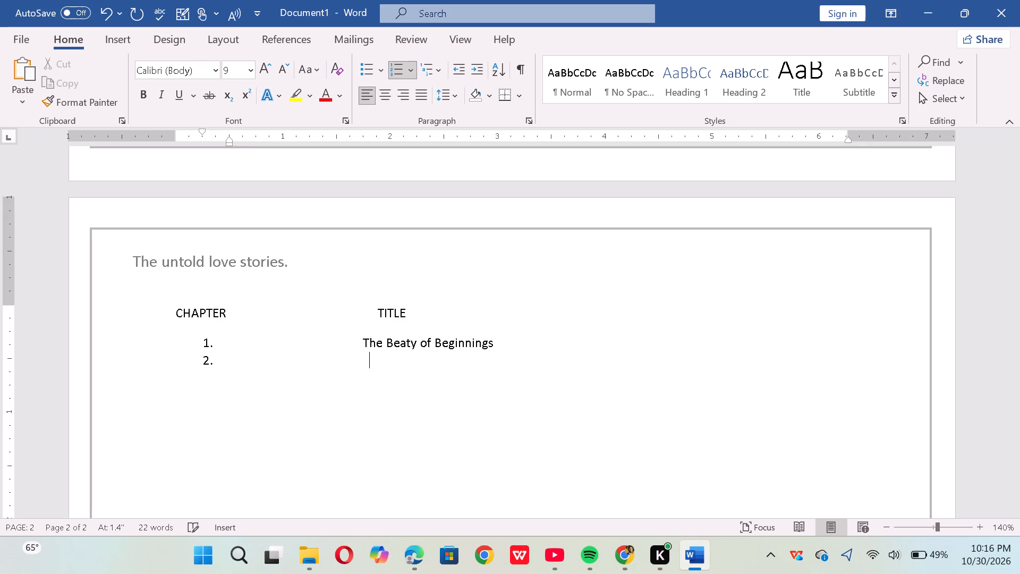
key(BackSpace)
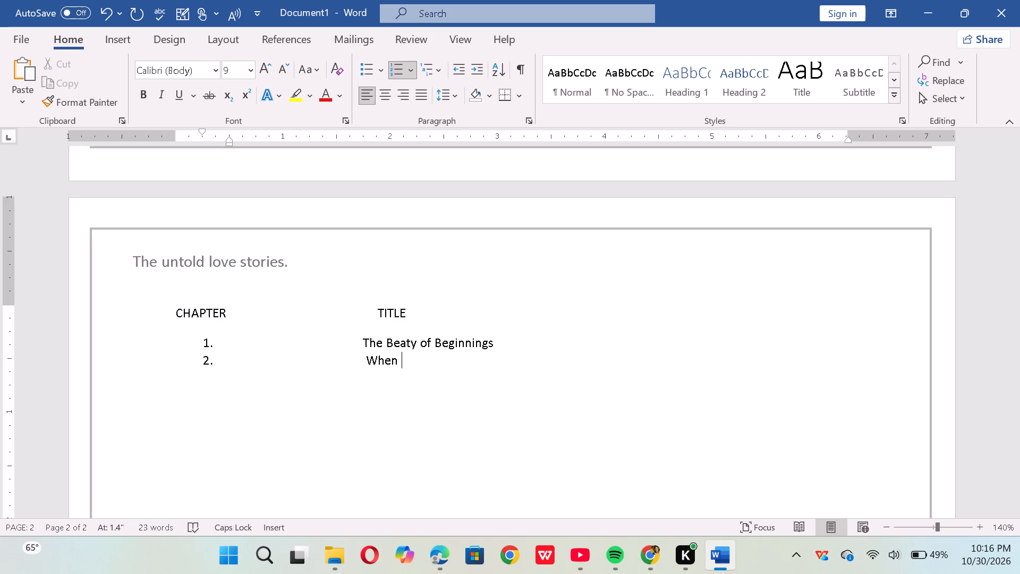
Enter the chapter 2 title as "When Someone Becomes Your world" in the TITLE column.
key(s)
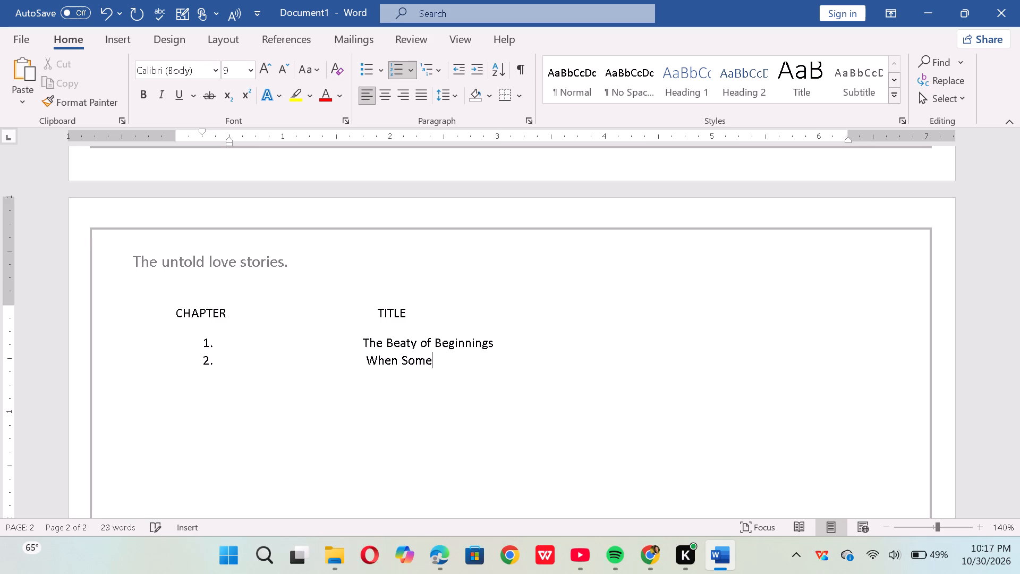
text(one)
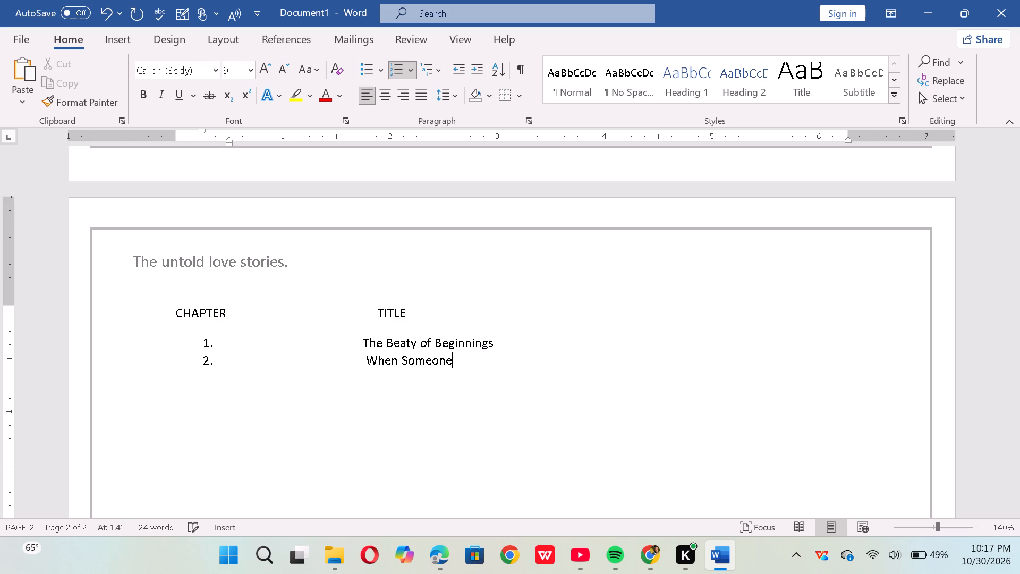
key(space)
text(BE)
key(BackSpace)
text(ecomes)
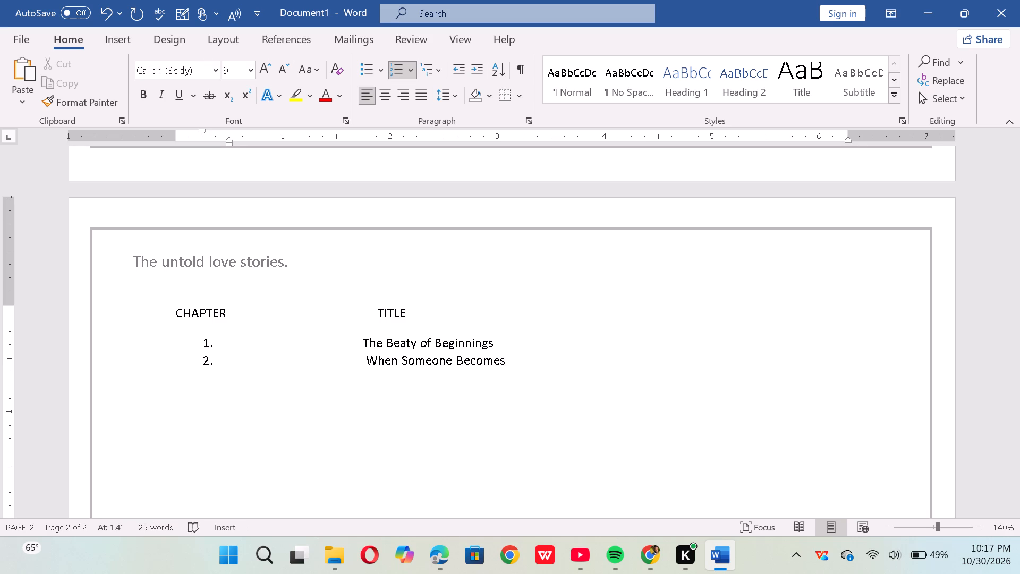
key(space)
key(y)
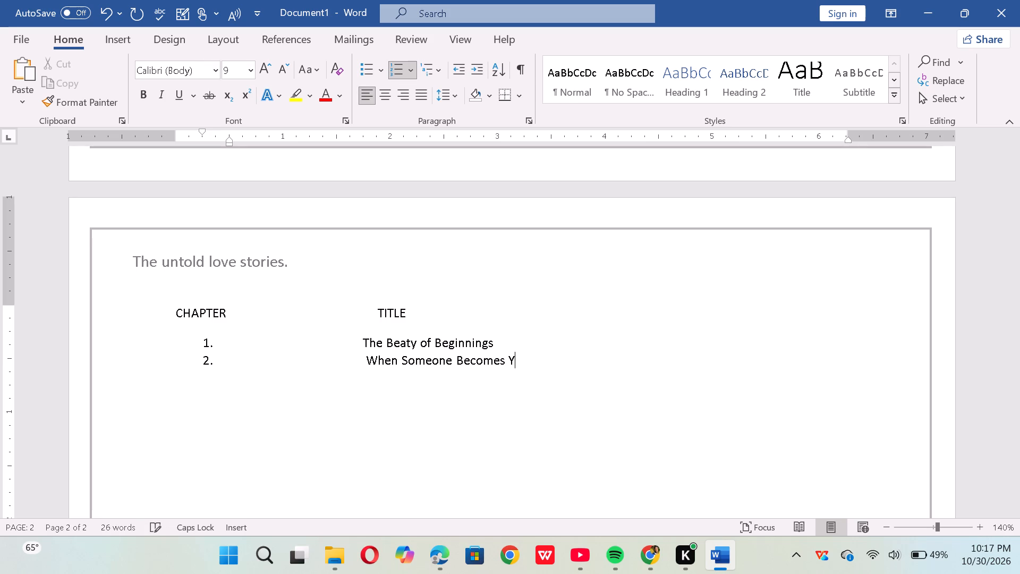
text(OUR)
key(space)
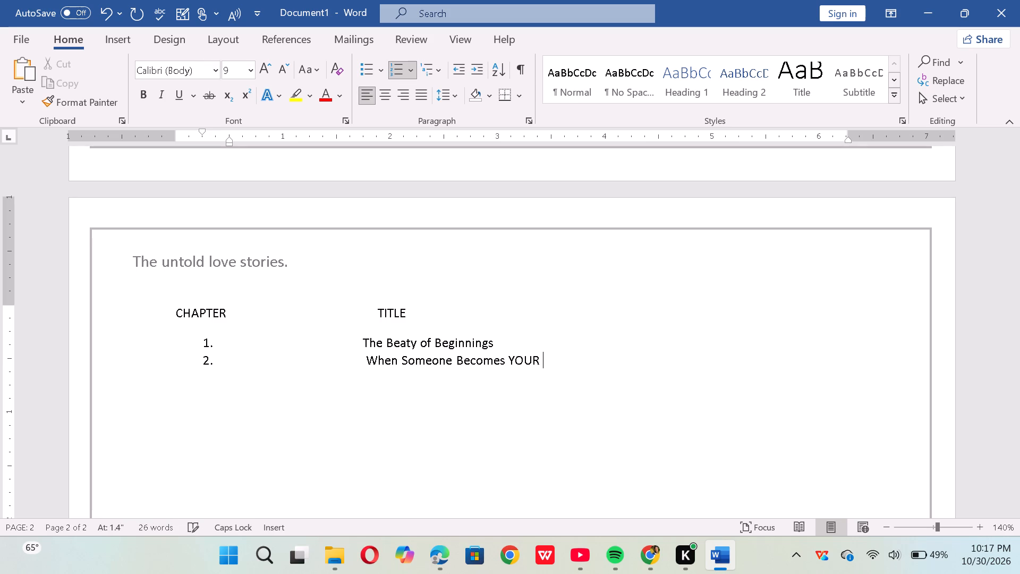
key(BackSpace)
key(BackSpace)
key(BackSpace)
key(BackSpace)
text(our)
key(space)
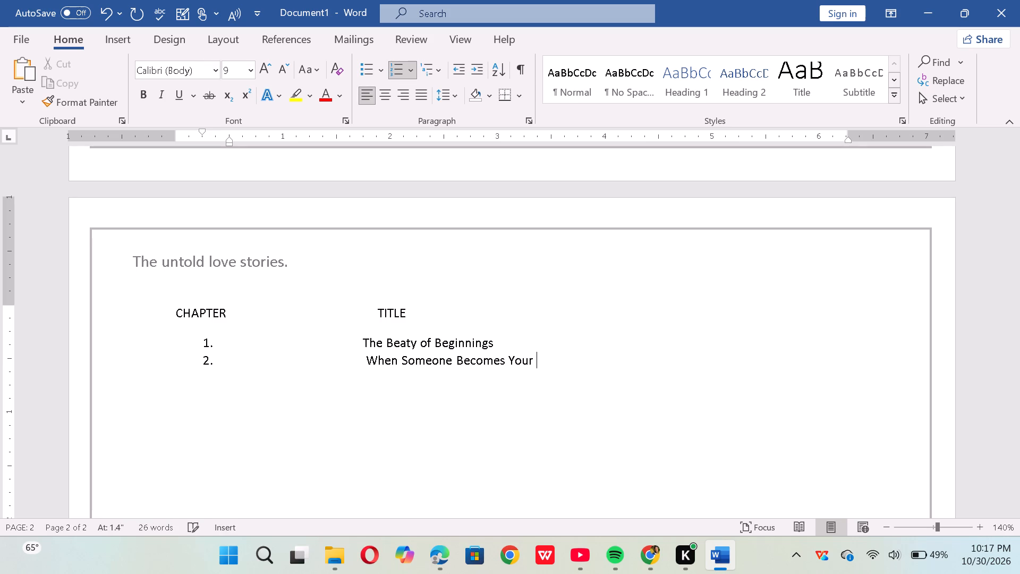
text(world)
Start list item 3 below chapter 2 and pad it with spaces to the TITLE column.
key(Return)
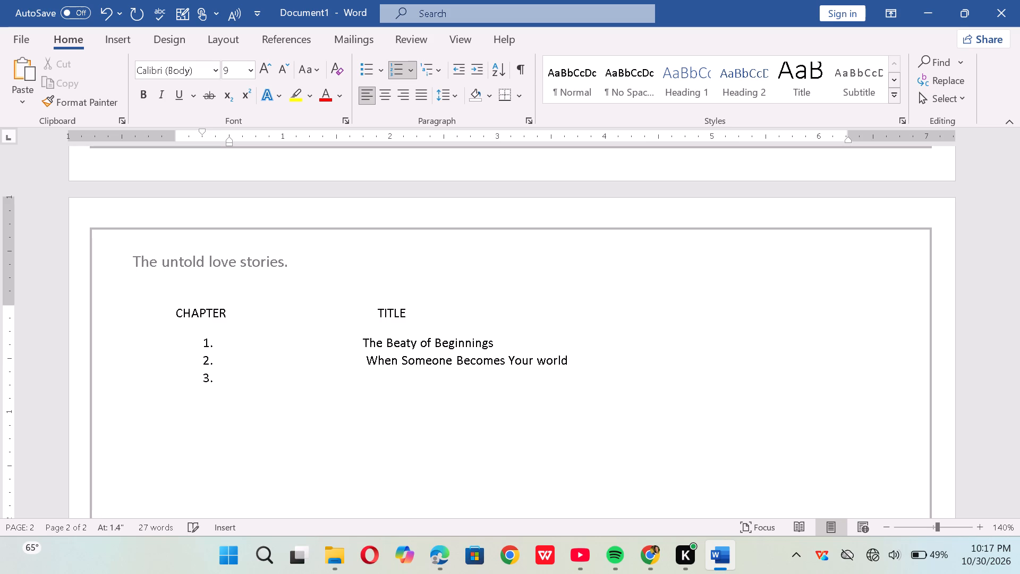
key(space)
key(space)
key(space)
key(space)
key(space)
key(space)
key(space)
key(space)
key(space)
key(space)
key(space)
key(space)
key(space)
key(space)
key(space)
key(space)
key(space)
key(space)
key(space)
key(space)
key(space)
key(space)
key(space)
key(space)
key(space)
key(space)
key(space)
key(space)
key(space)
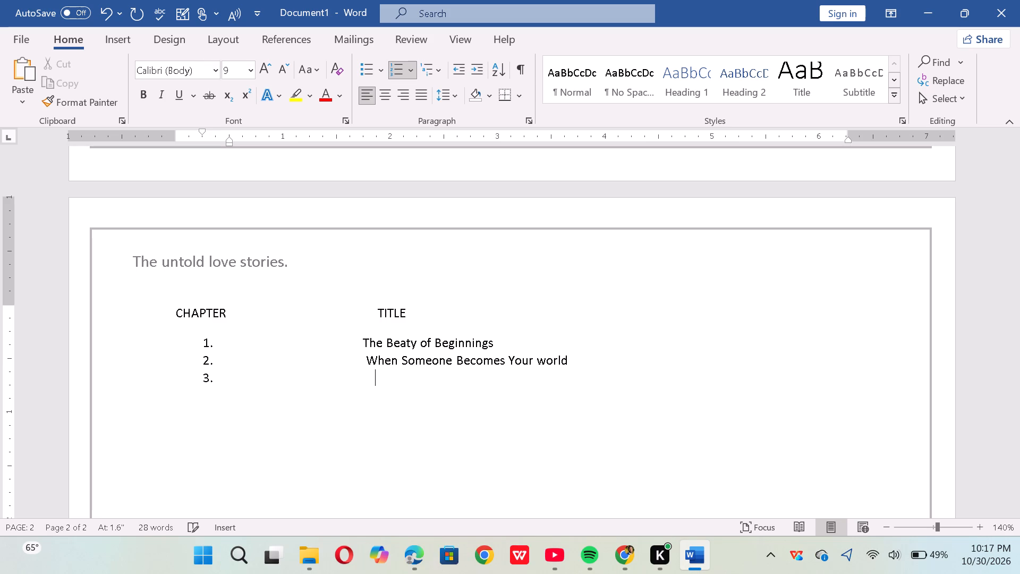
key(BackSpace)
key(BackSpace)
key(BackSpace)
Delete the extra space before "When" in the chapter 2 title to align it with the chapter 1 title.
click(363, 358)
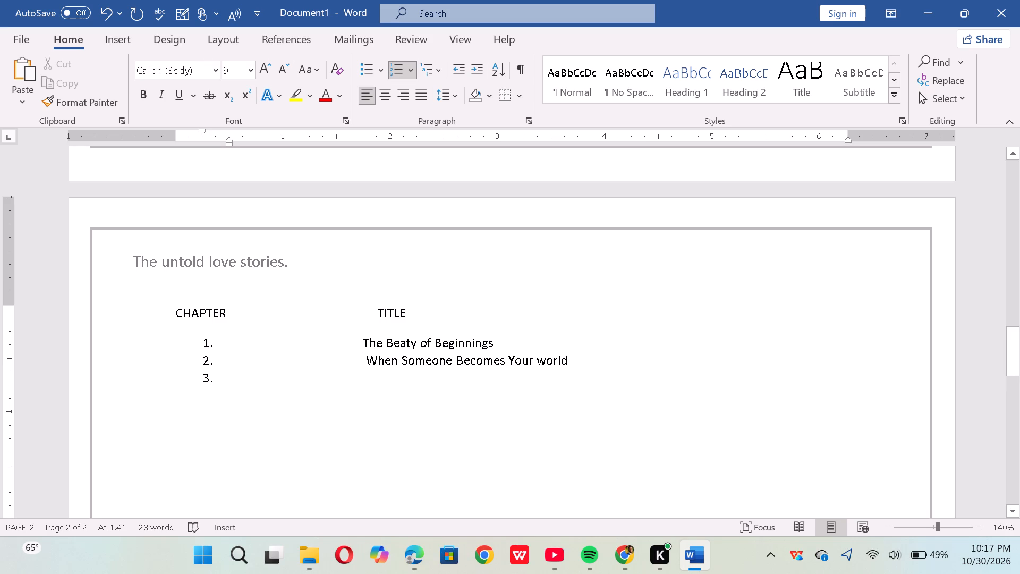
click(365, 358)
key(BackSpace)
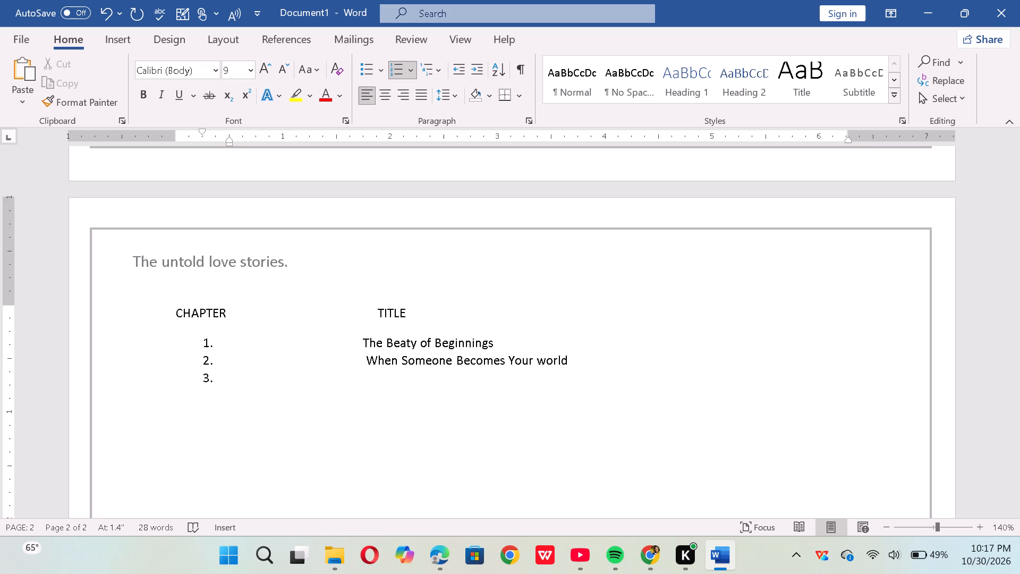
Enter the chapter 3 title as "The Language of Silence" in the TITLE column.
click(365, 377)
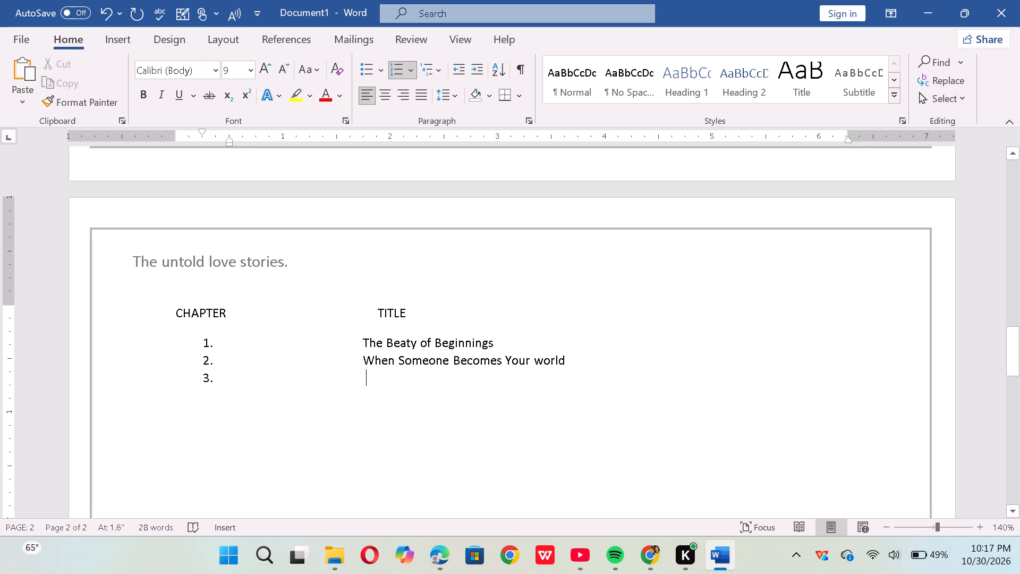
key(t)
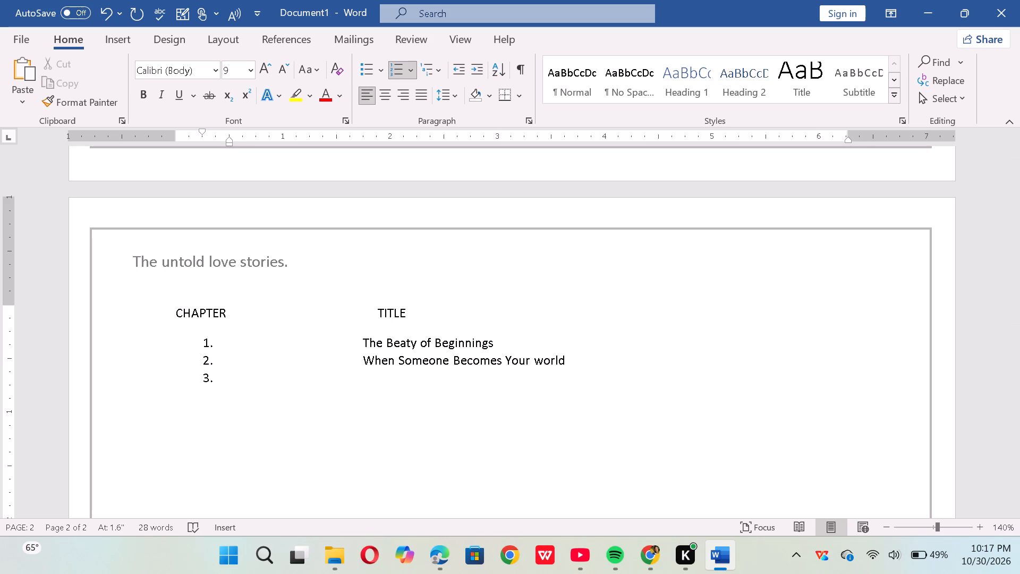
key(BackSpace)
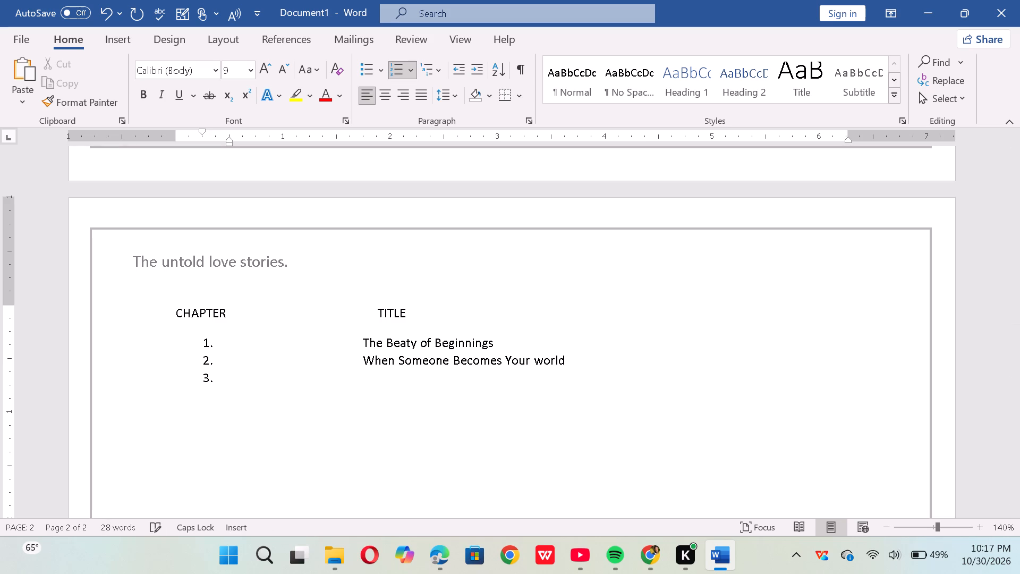
text(TH)
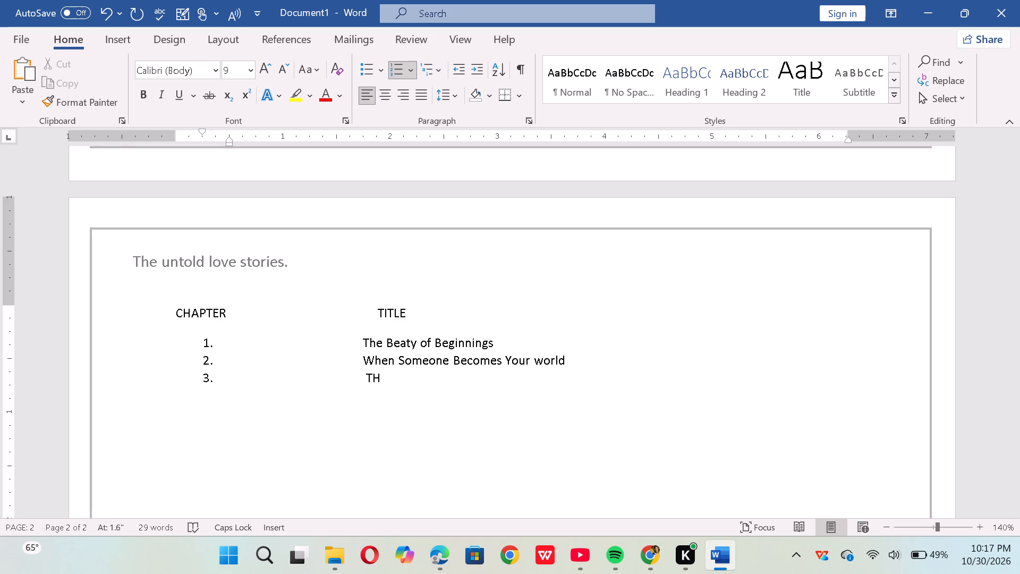
key(BackSpace)
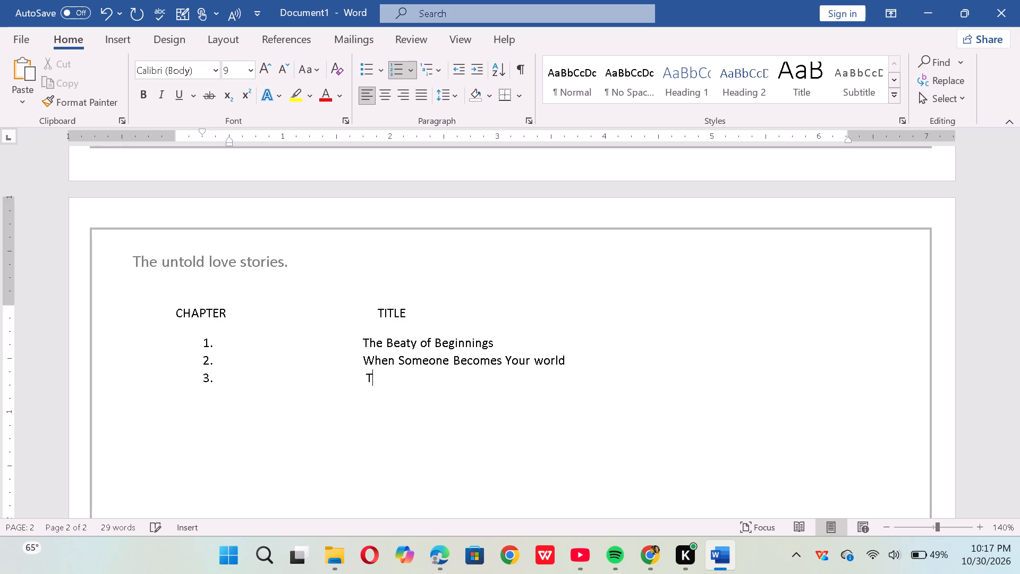
text(he)
key(space)
key(l)
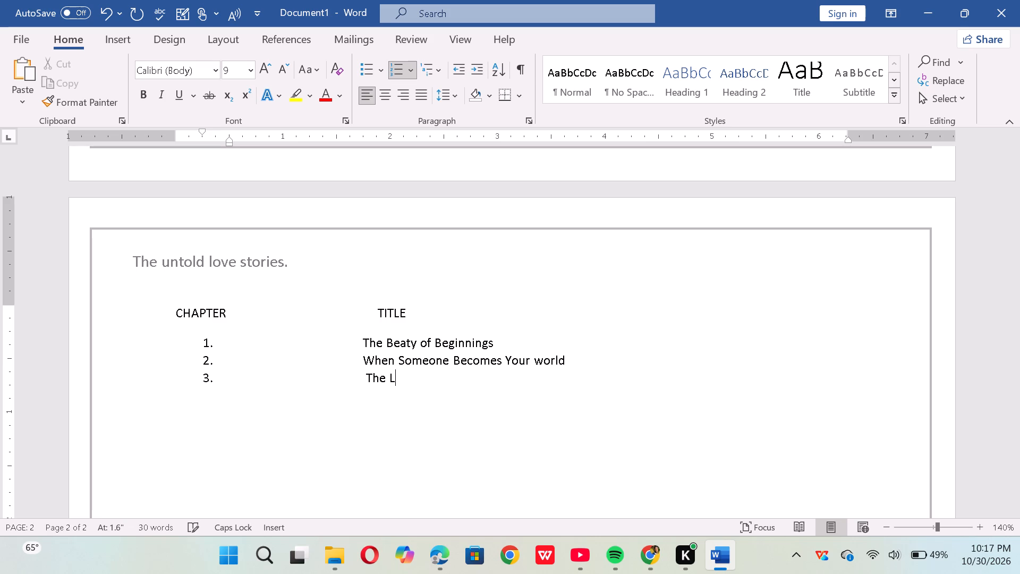
text(angua)
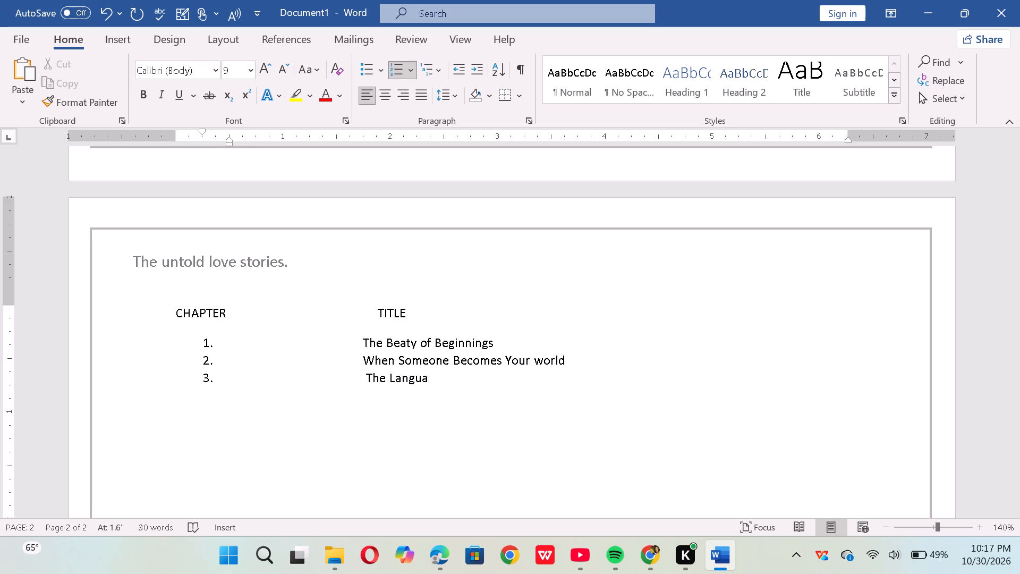
text(ge)
key(space)
key(o)
text(f)
key(space)
key(s)
text(nce)
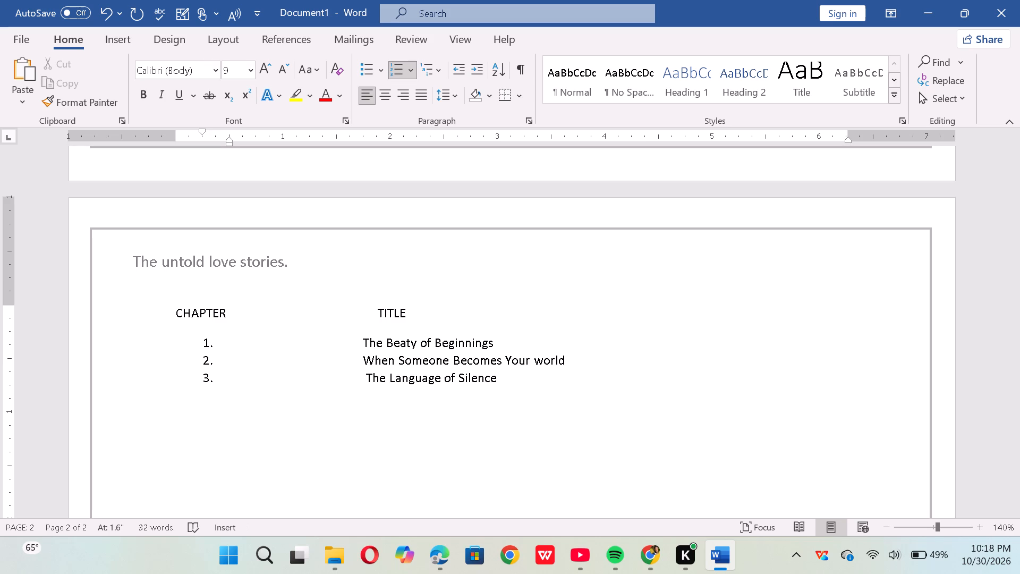
Start list item 4 below chapter 3 and pad it with spaces to the TITLE column.
key(Return)
key(space)
key(space)
key(space)
key(space)
key(space)
key(space)
key(space)
key(space)
key(space)
key(space)
key(space)
key(space)
key(space)
key(space)
key(space)
key(space)
key(space)
key(space)
key(space)
key(space)
key(space)
key(space)
key(space)
key(space)
key(space)
key(space)
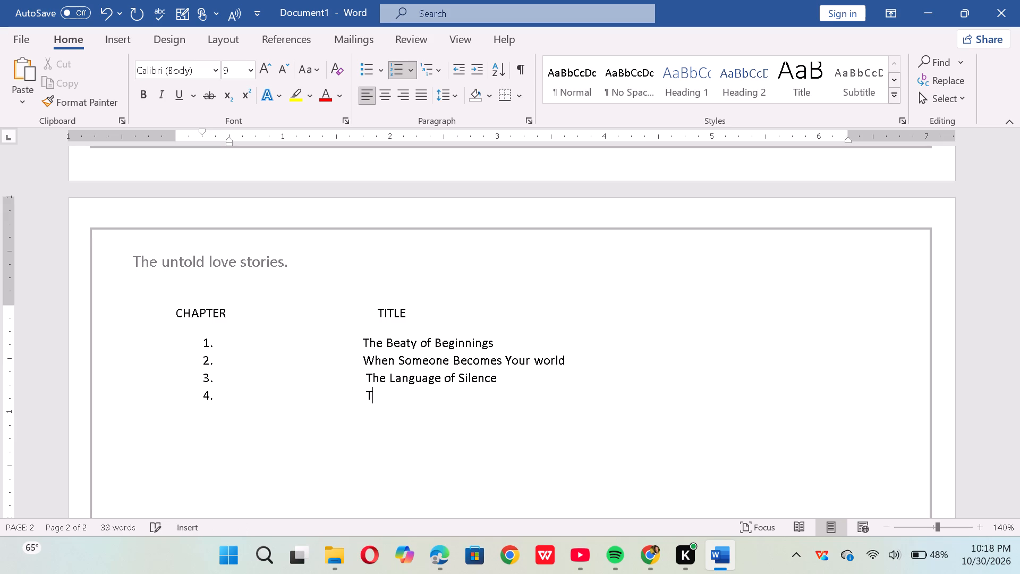
Begin the chapter 4 title with "Th" in the TITLE column.
key(h)
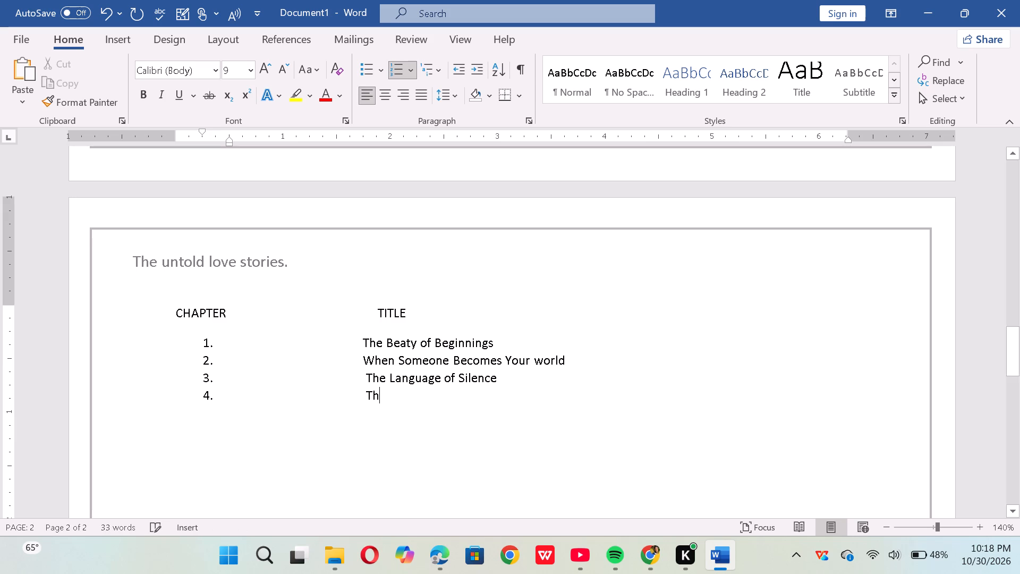
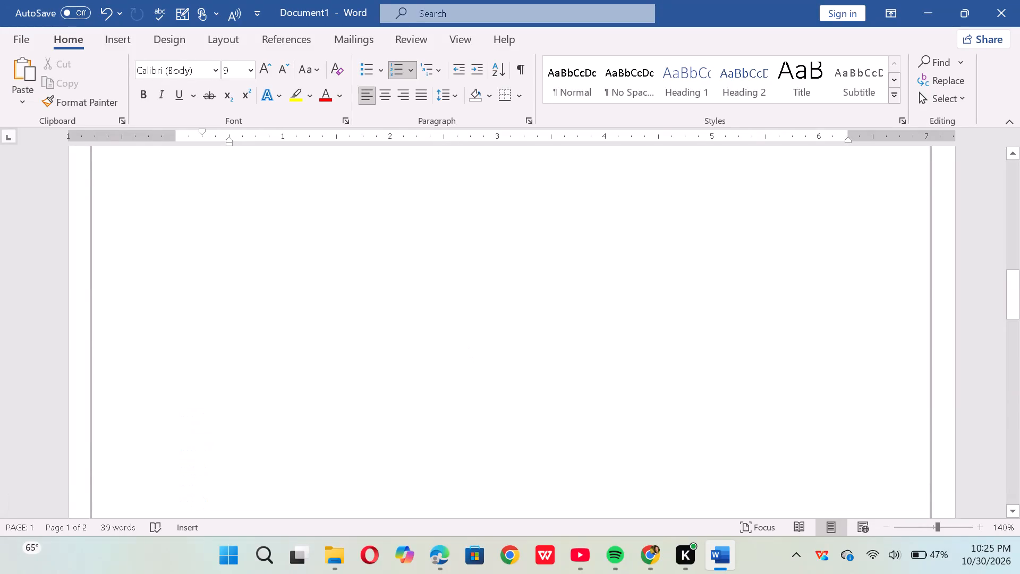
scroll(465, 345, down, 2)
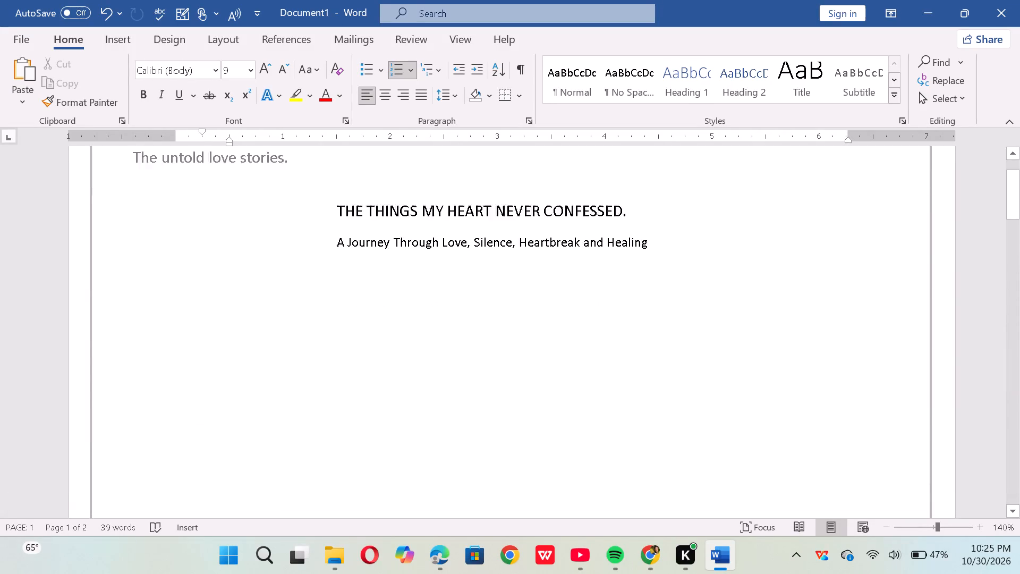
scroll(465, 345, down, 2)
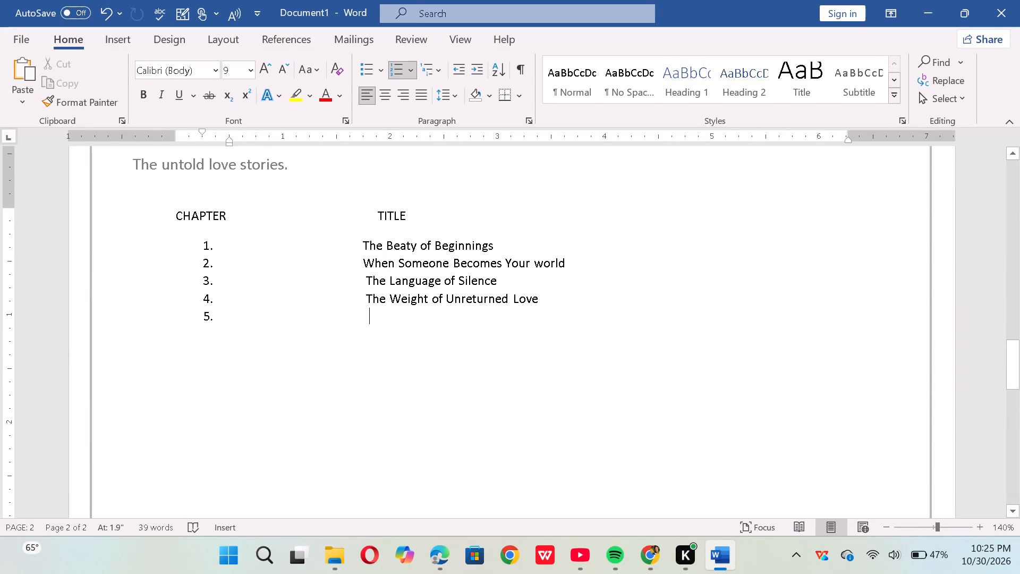
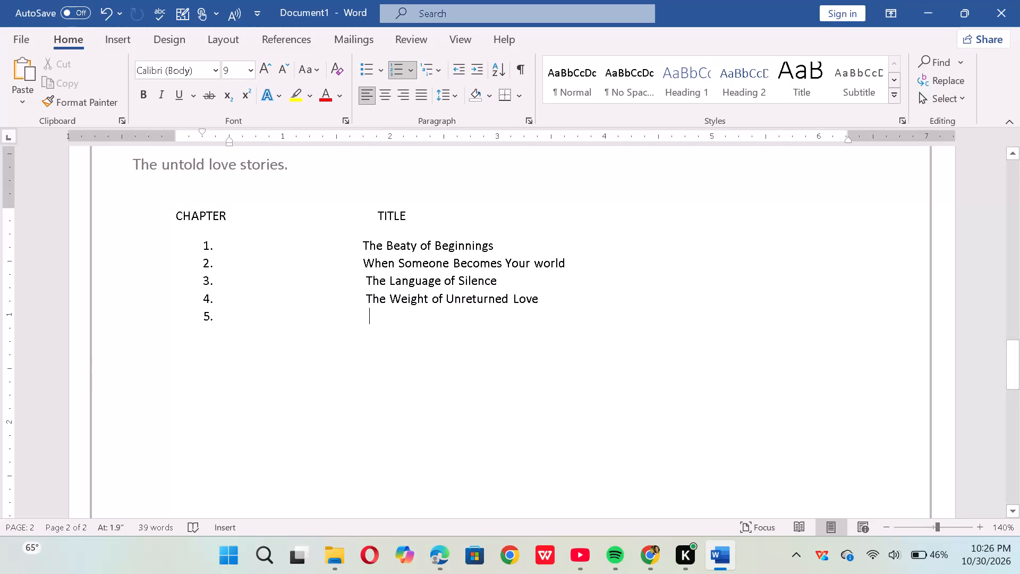
Enter "Promises We Thought Would Last Forever" as the title for chapter 5.
click(369, 314)
text(romises)
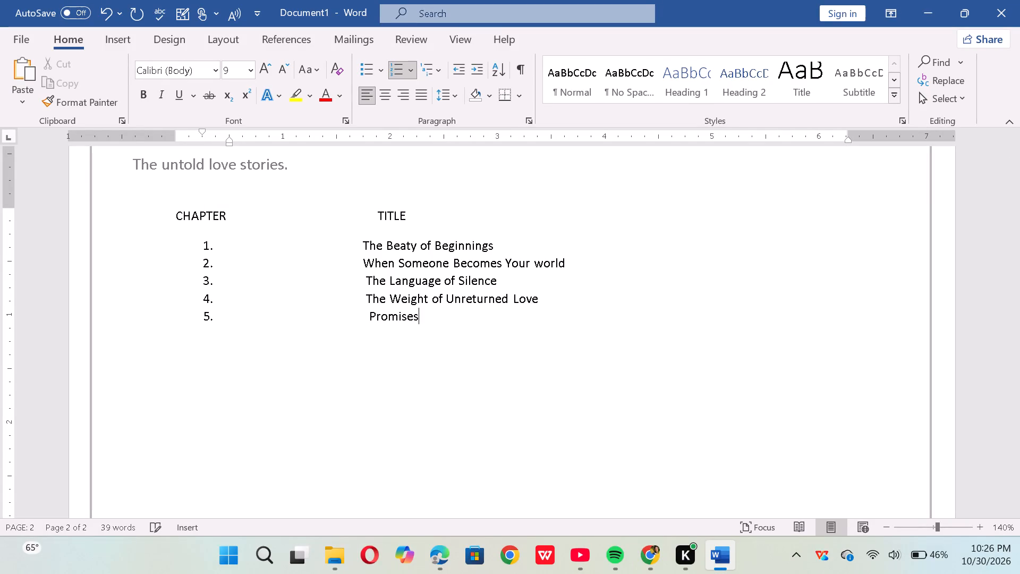
key(space)
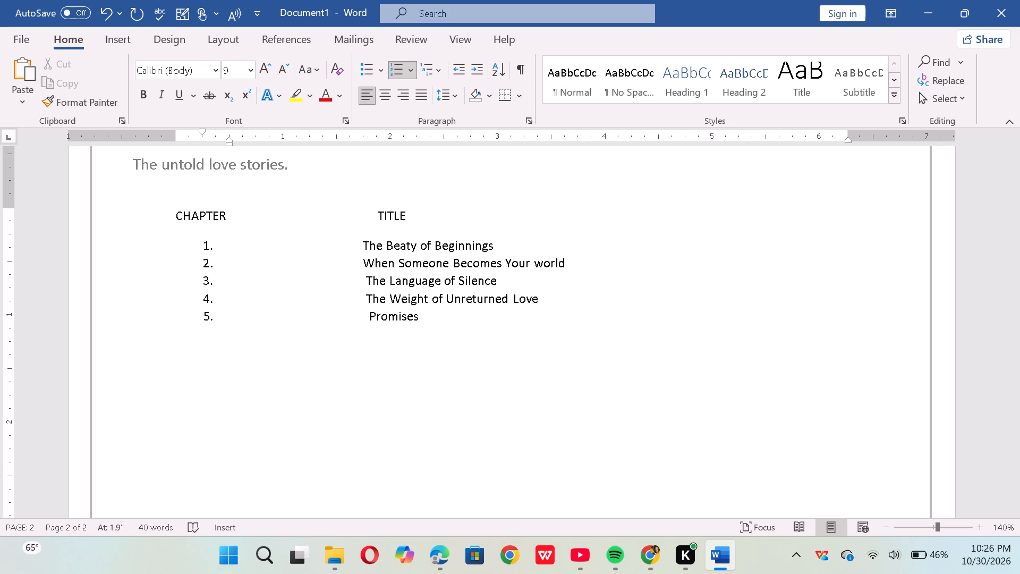
key(space)
text(hou)
text(ght)
key(space)
key(w)
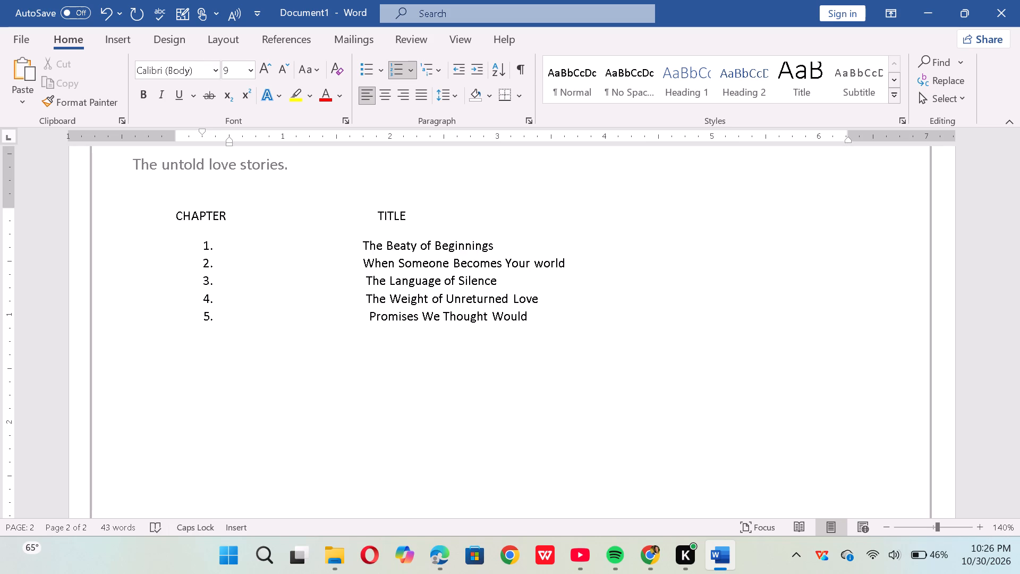
text(LA)
text(ast)
key(space)
text(FO)
text(orev)
text(er)
key(space)
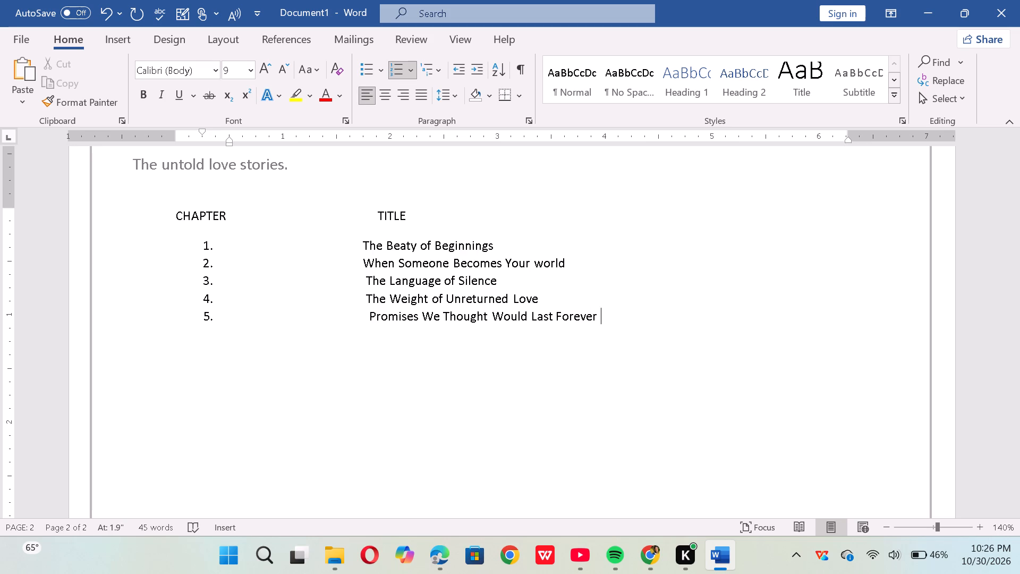
Add list item 6 below chapter 5 and pad it with spaces across to the TITLE column.
key(Return)
key(space)
key(space)
key(space)
key(space)
key(space)
key(space)
key(space)
key(space)
key(space)
key(space)
key(space)
key(space)
key(space)
key(space)
key(space)
key(space)
key(space)
key(space)
key(space)
key(space)
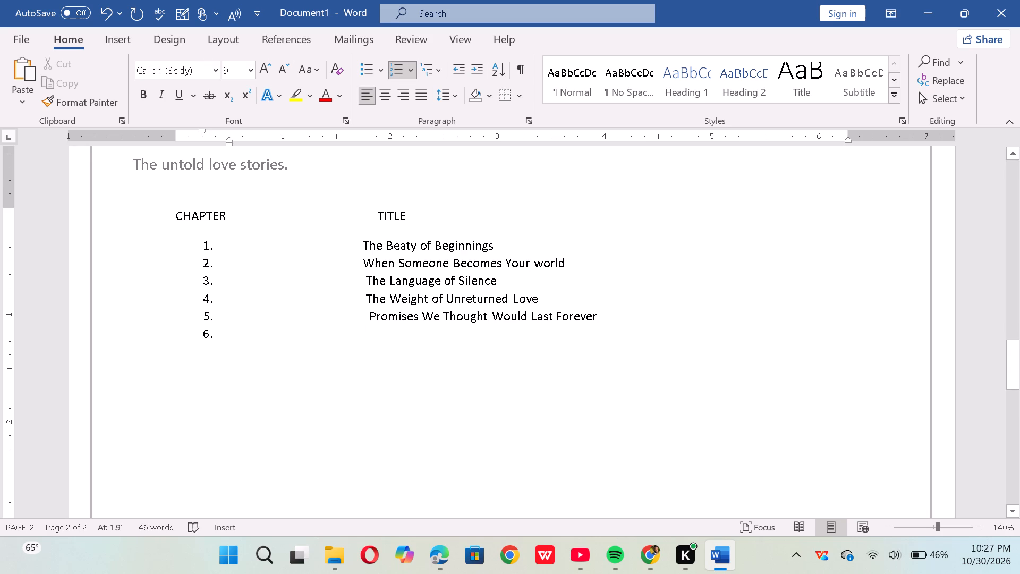
Remove the extra leading spaces before the chapter 3, 4 and 5 titles to align them with the titles above.
click(366, 281)
key(BackSpace)
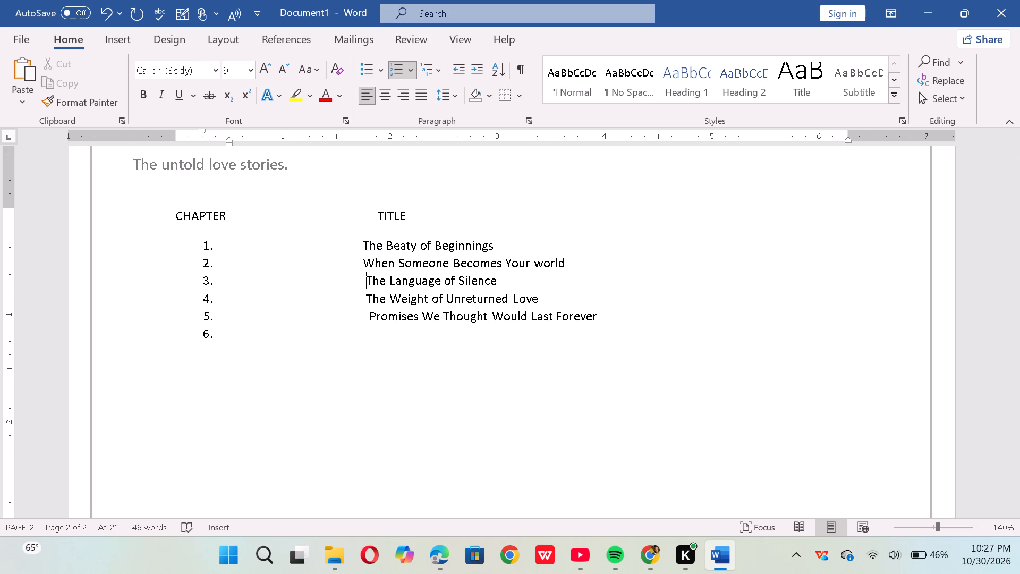
click(362, 297)
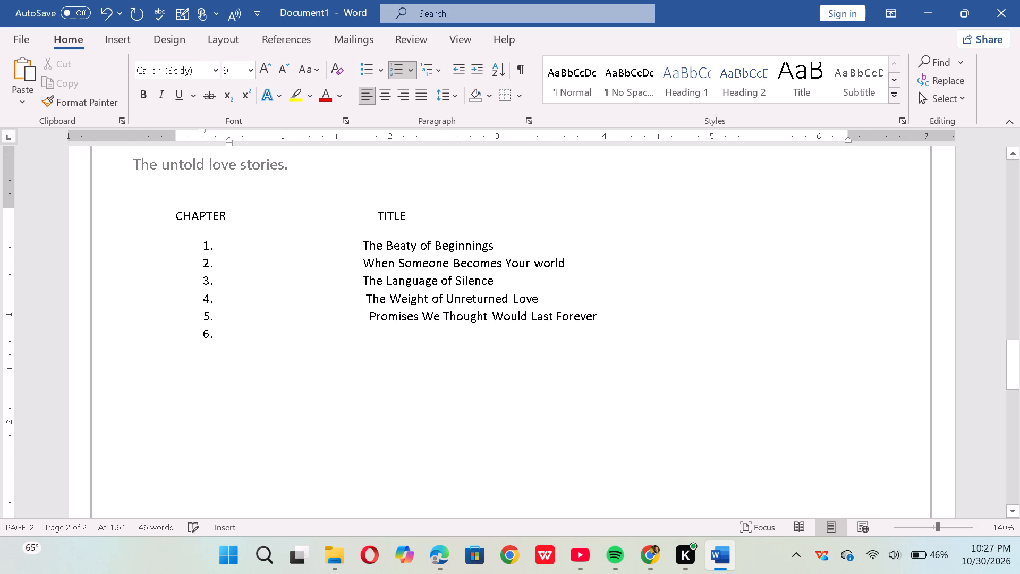
key(BackSpace)
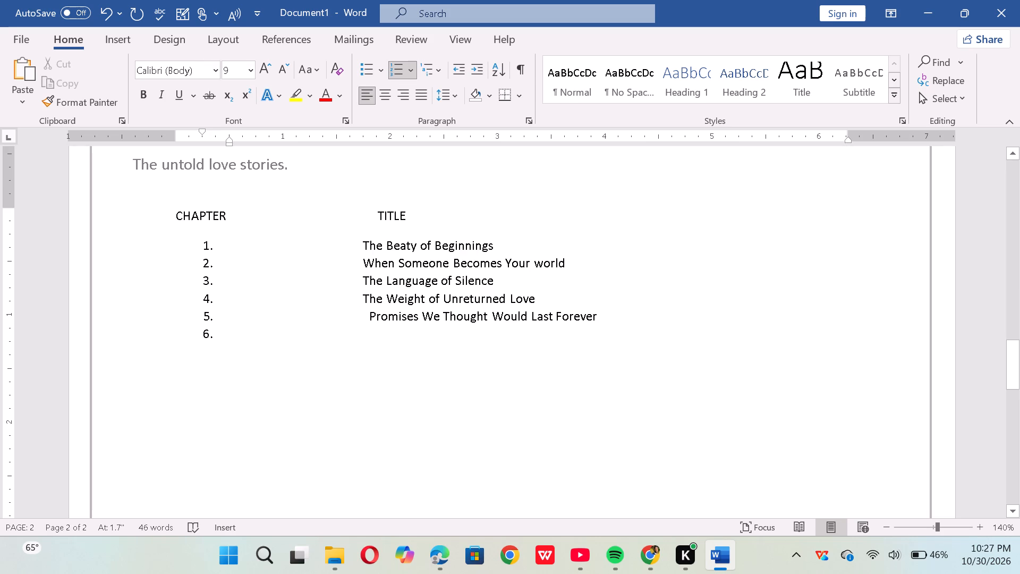
click(366, 320)
key(BackSpace)
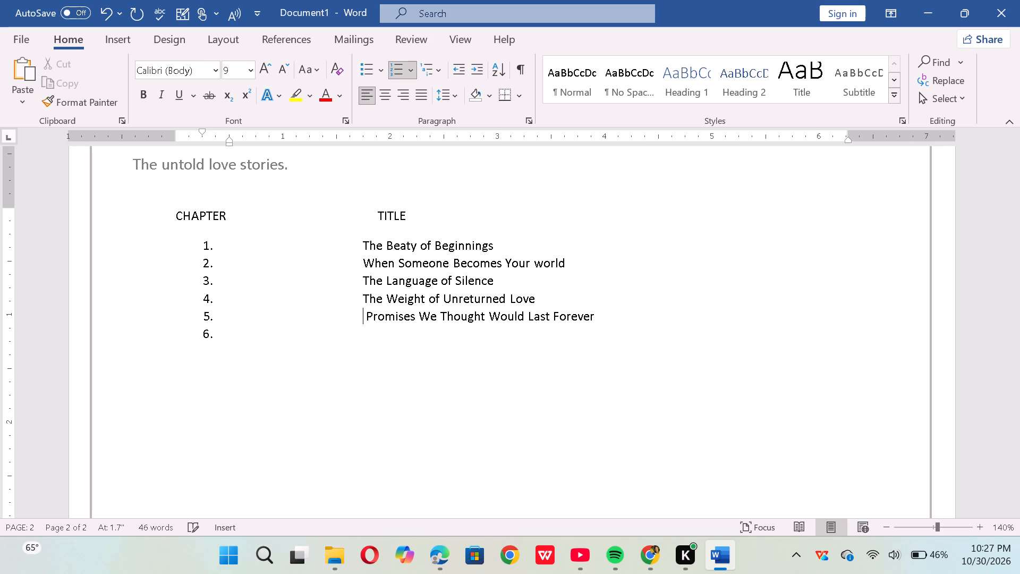
key(BackSpace)
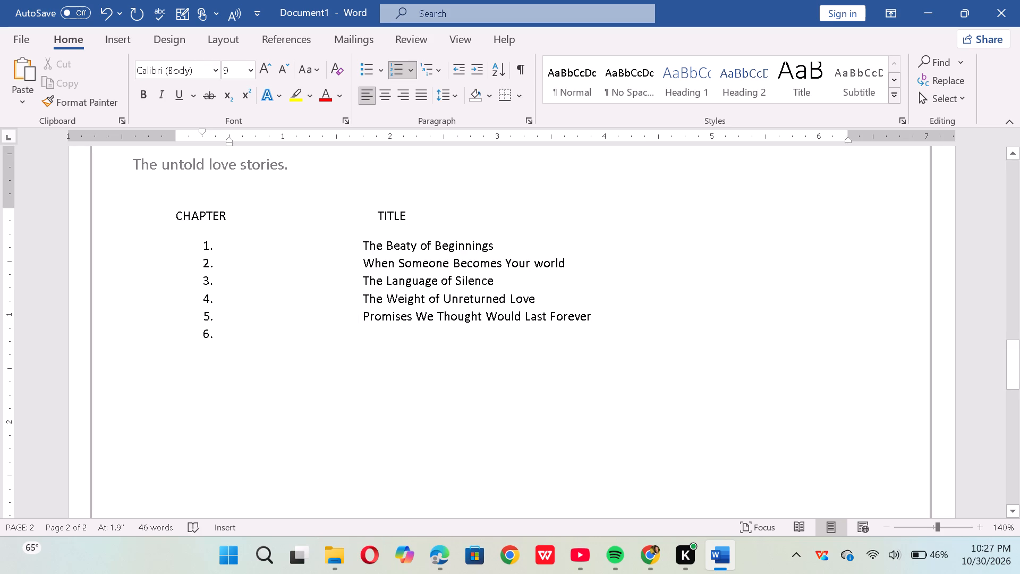
Enter "When Love Begins to Change" as the title for chapter 6, capitalizing "Love" and "Change".
click(368, 332)
key(w)
text(hen love)
key(space)
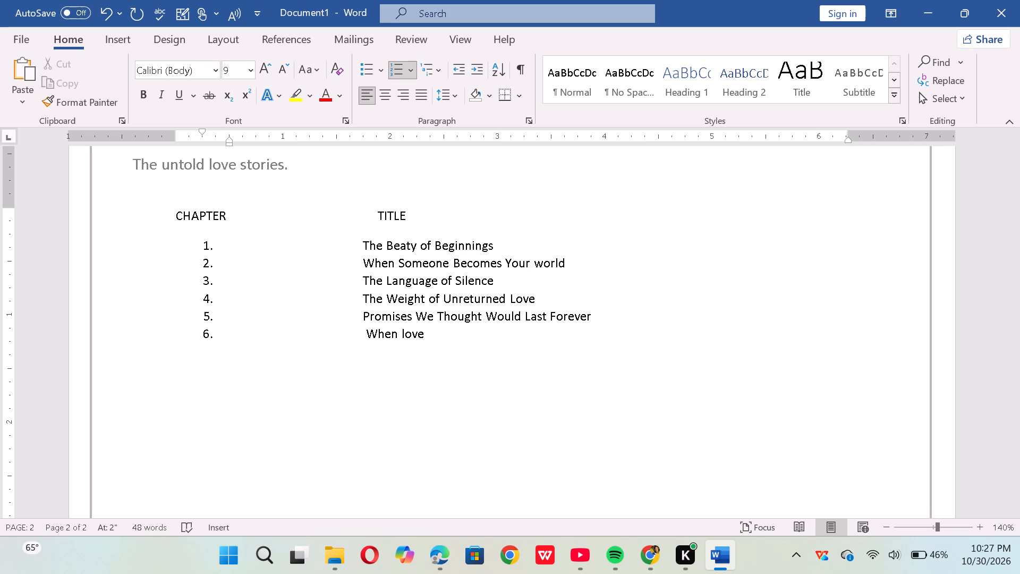
key(BackSpace)
key(BackSpace)
key(BackSpace)
key(BackSpace)
key(BackSpace)
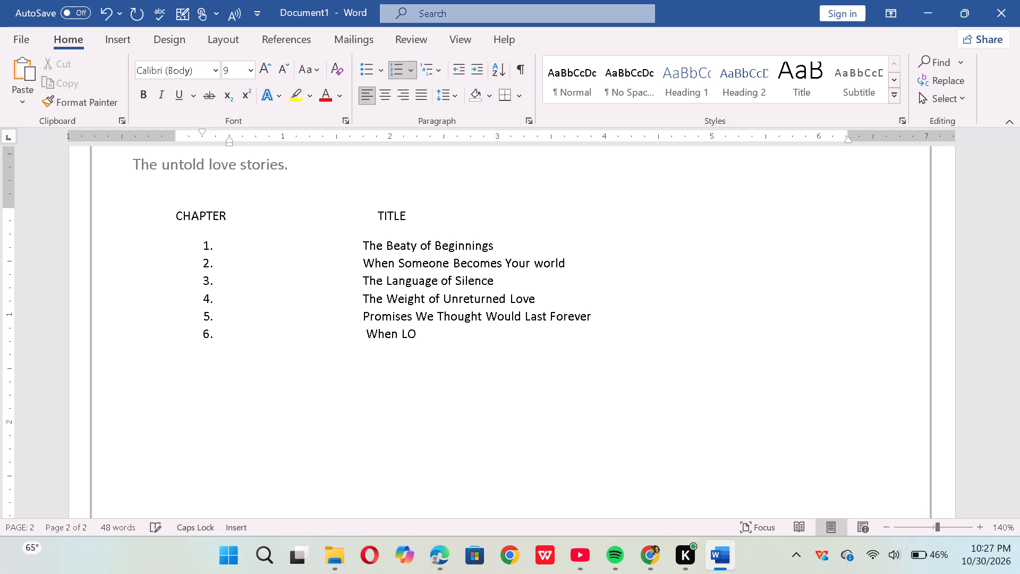
text(ove)
key(space)
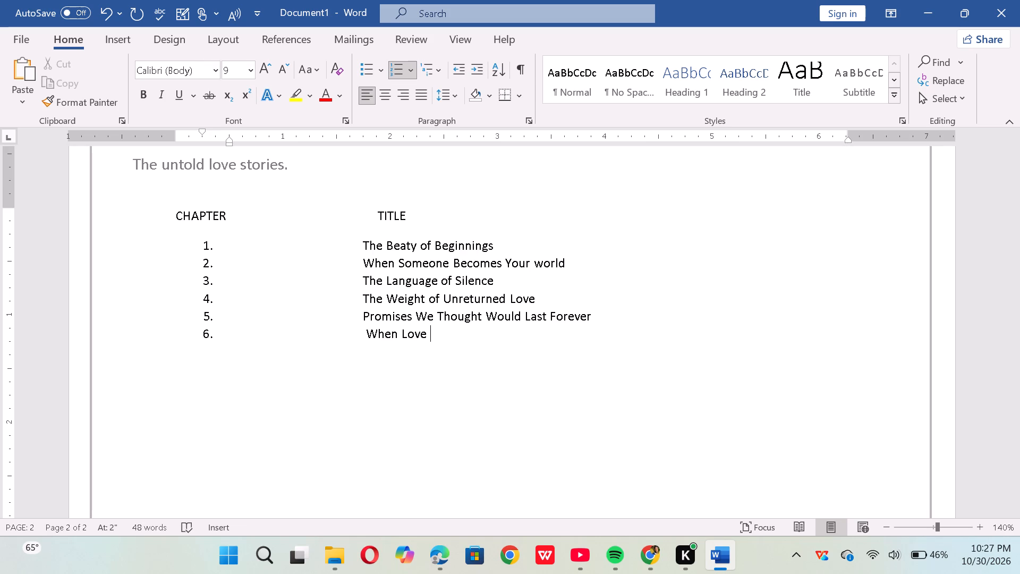
key(b)
text(egins)
key(space)
text(t)
text(o)
key(space)
text(chang)
text(e)
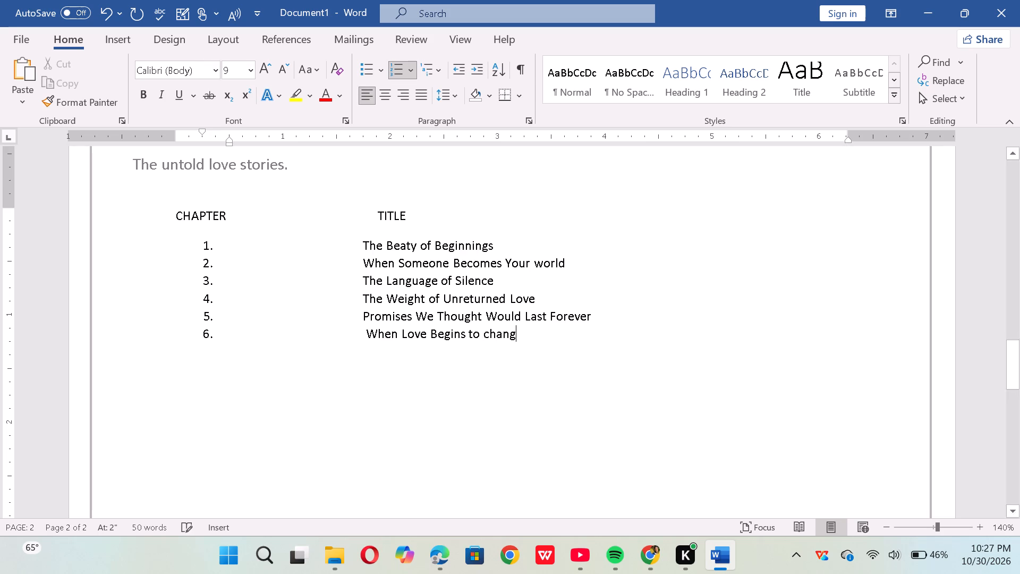
key(space)
key(BackSpace)
key(BackSpace)
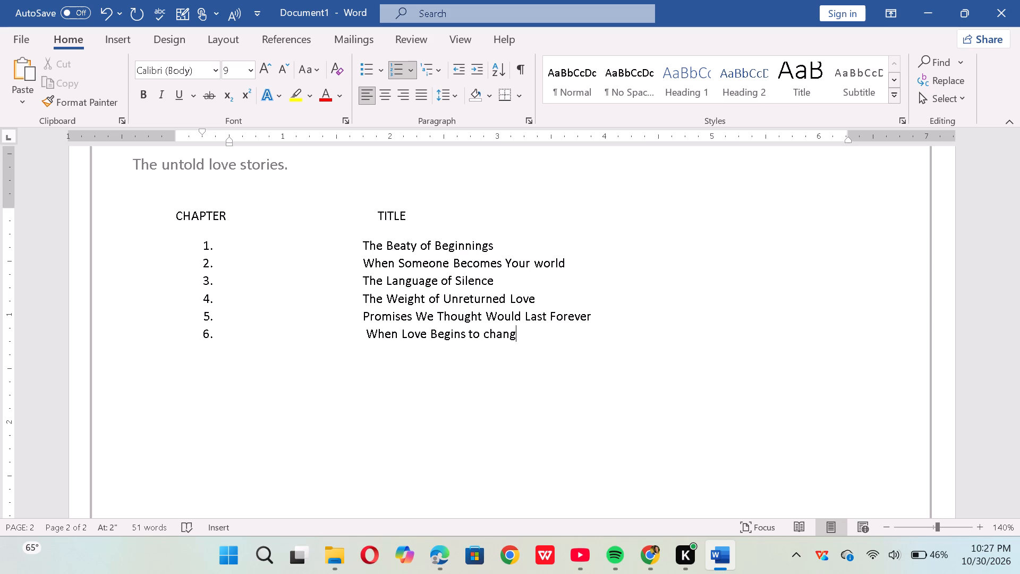
key(BackSpace)
key(BackSpace)
key(BackSpace)
key(BackSpace)
key(BackSpace)
key(c)
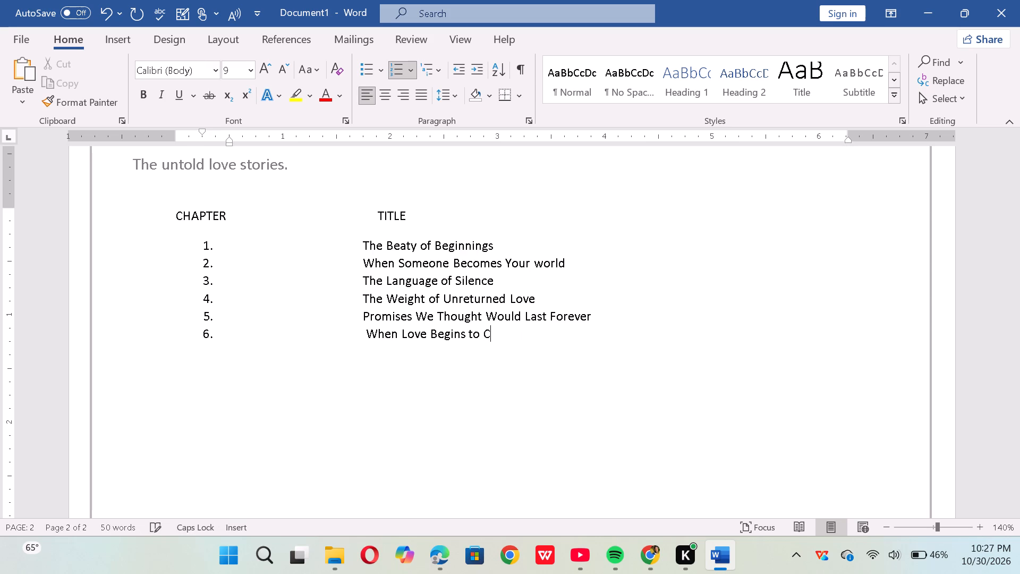
key(h)
text(ange)
Add list item 7 below chapter 6 and pad it with spaces toward the TITLE column.
key(Return)
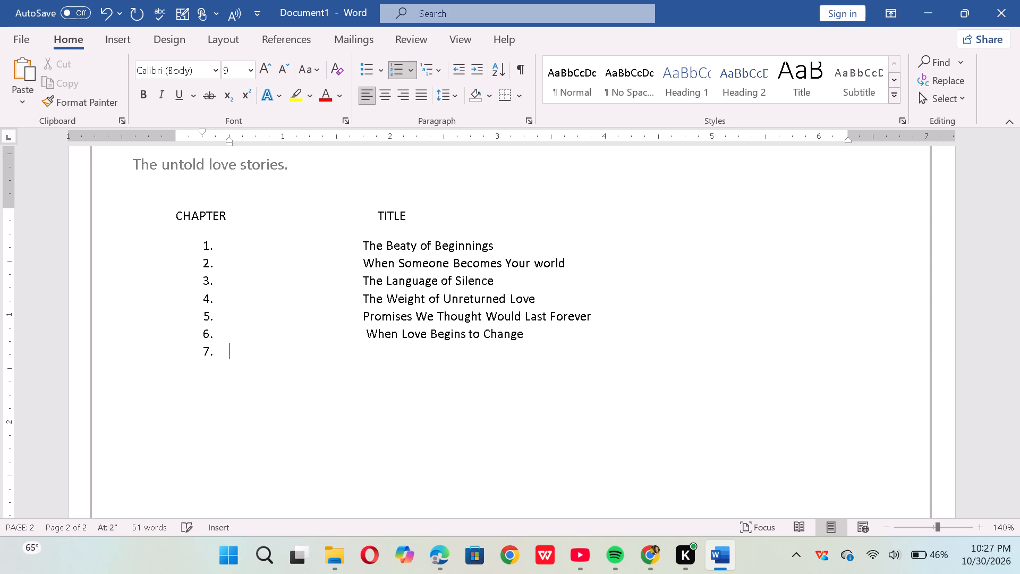
key(space)
key(space)
key(space)
key(space)
key(space)
key(space)
key(space)
key(space)
key(space)
key(space)
key(space)
key(space)
key(space)
key(space)
key(space)
key(space)
key(space)
key(space)
key(space)
key(space)
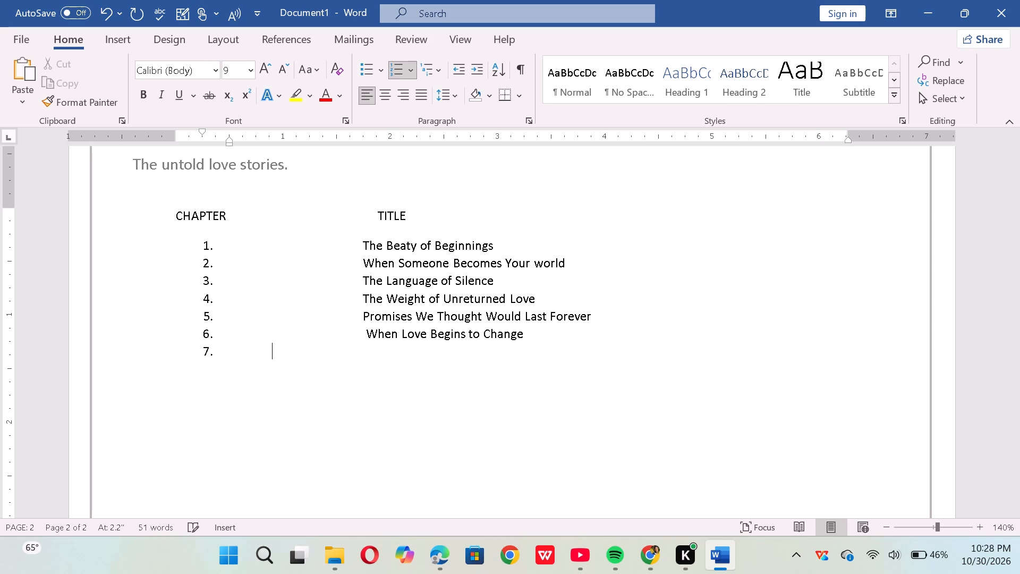
key(space)
key(space)
key(space)
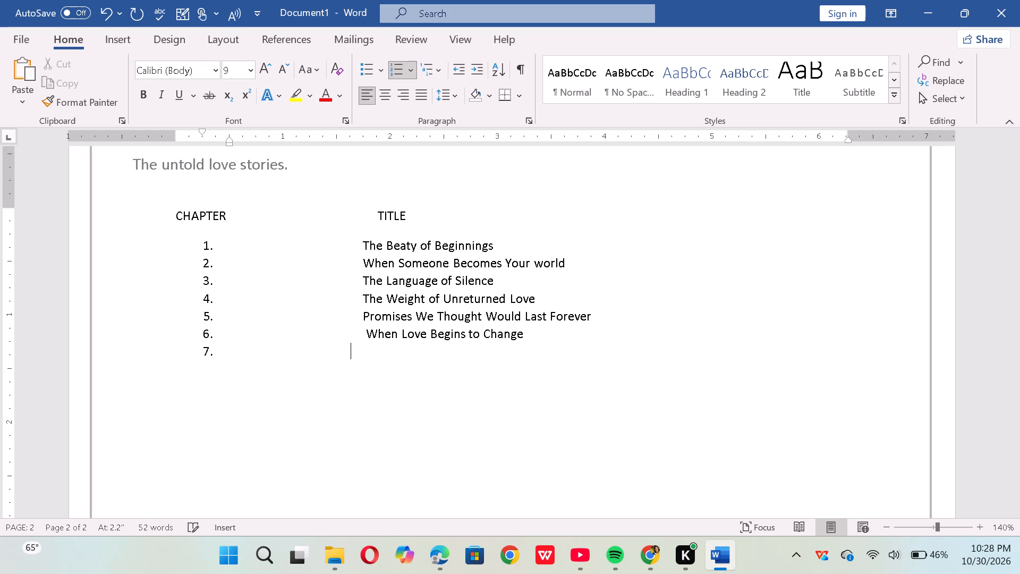
key(space)
Remove the extra leading space before the chapter 6 title to align it with the titles above.
click(362, 336)
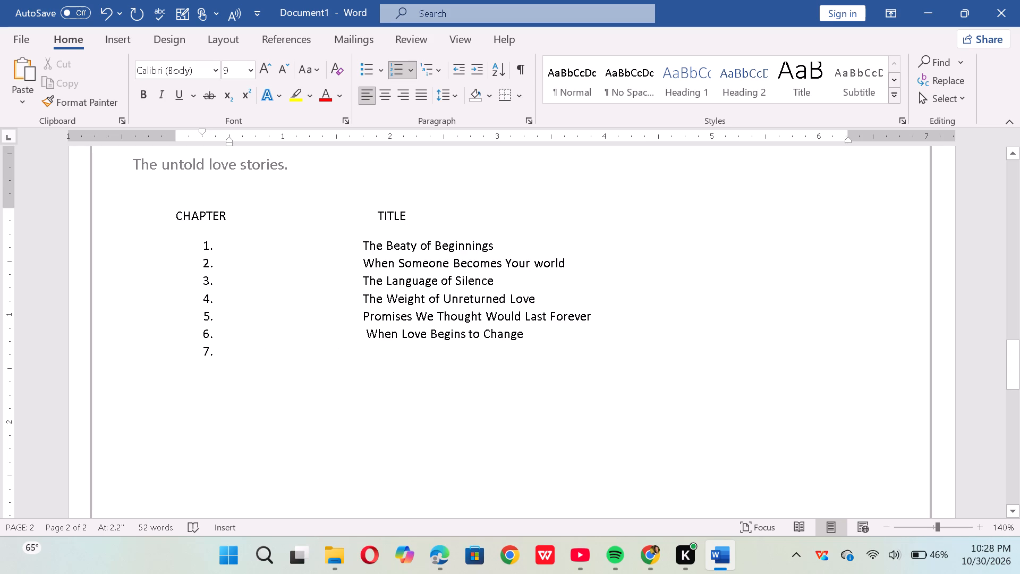
key(BackSpace)
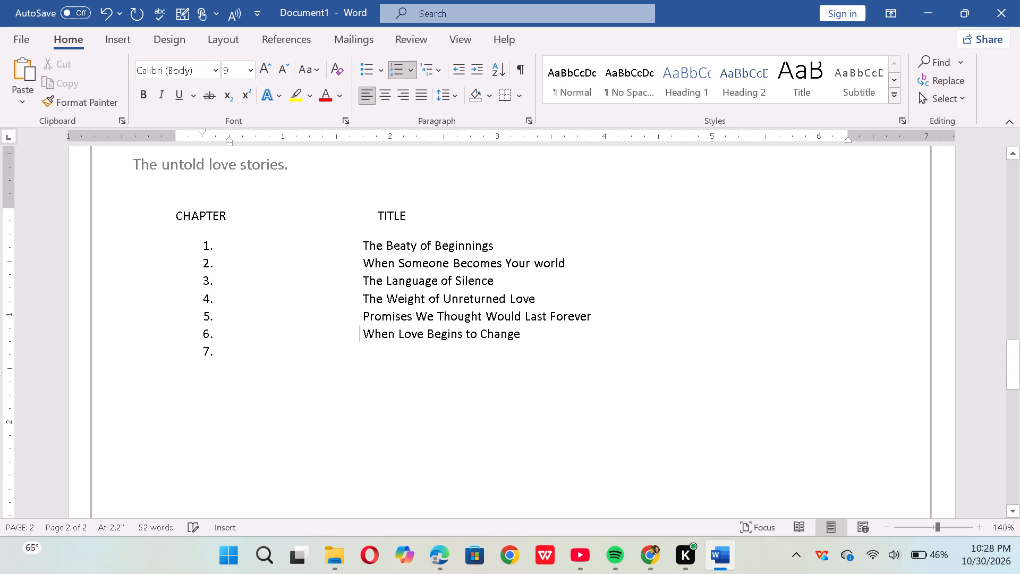
Align the insertion point with the titles above and enter "The pain Behind a Smile" as the title for chapter 7.
click(364, 357)
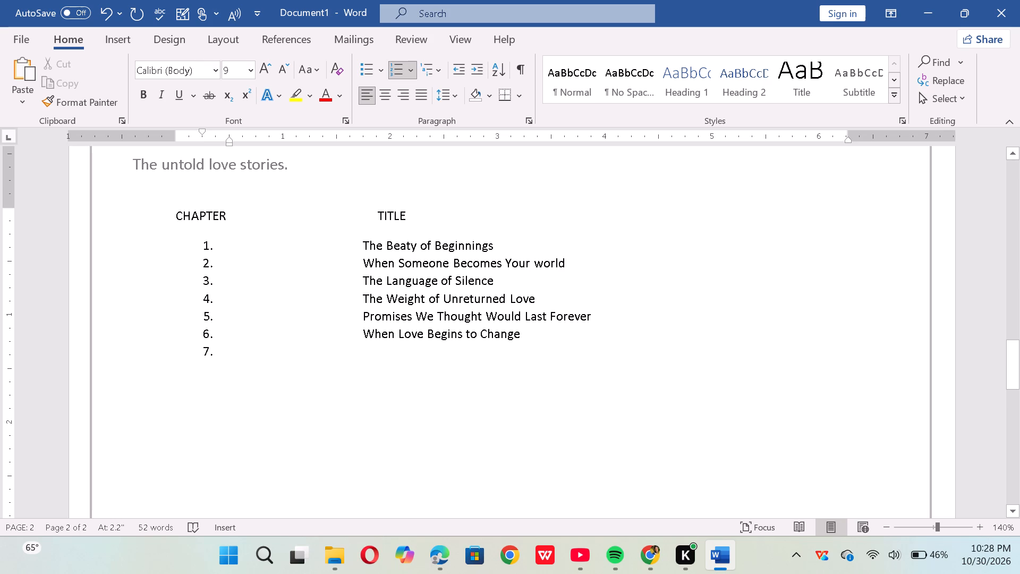
click(363, 350)
key(space)
key(space)
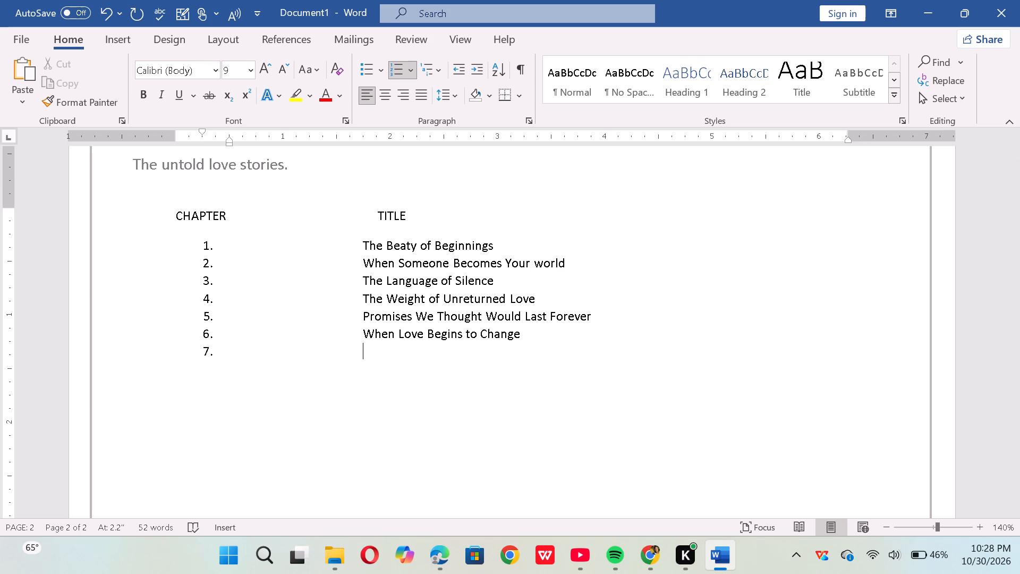
key(t)
text(he)
key(space)
text(pain)
key(space)
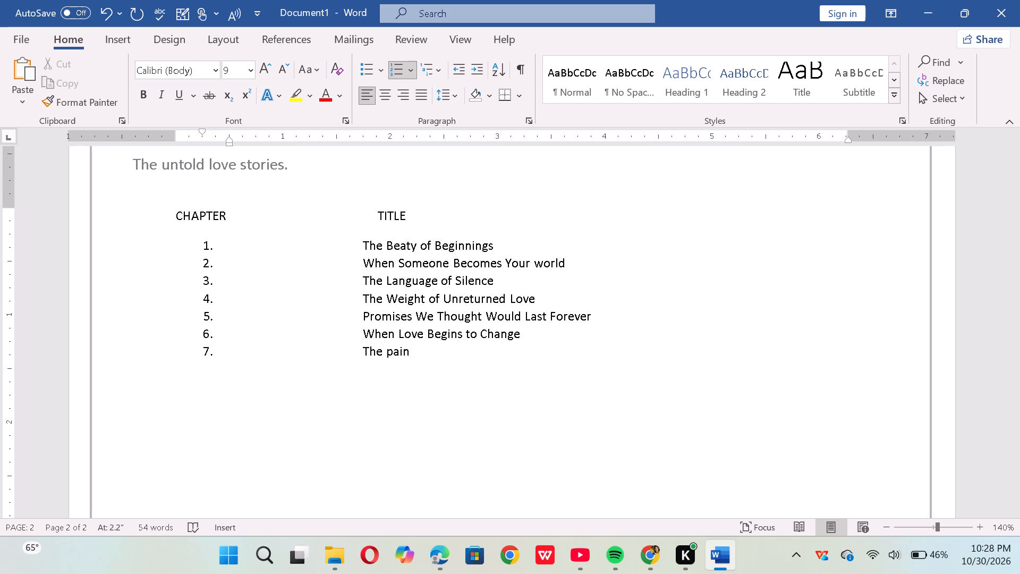
key(b)
key(e)
key(h)
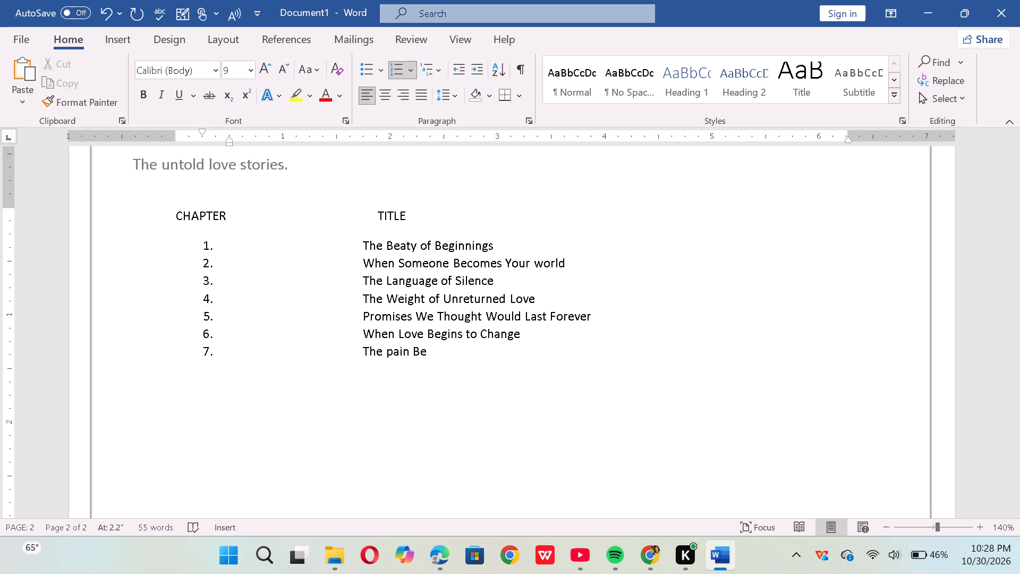
text(ind)
key(space)
text(A)
key(space)
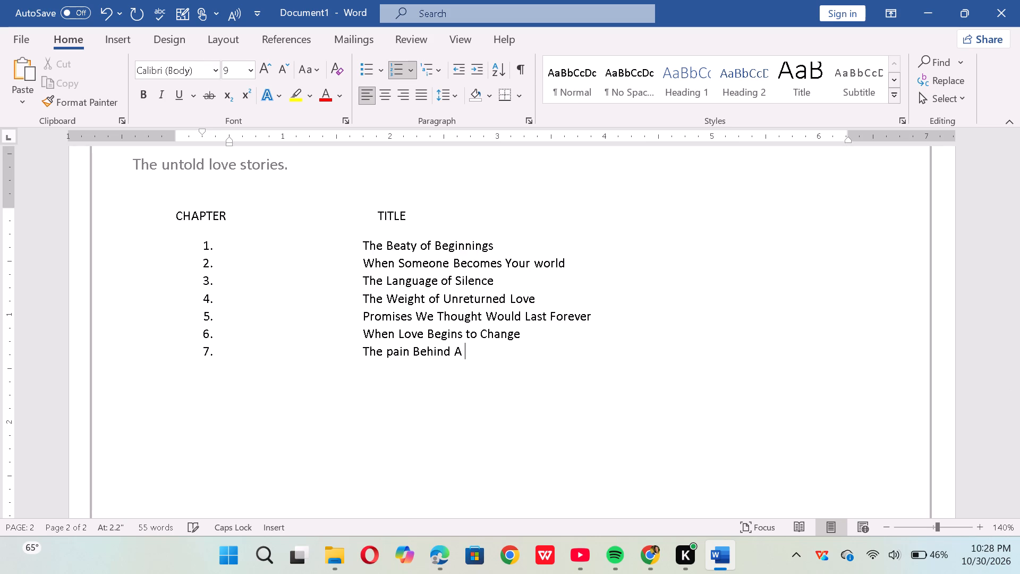
key(BackSpace)
key(BackSpace)
text(a)
key(space)
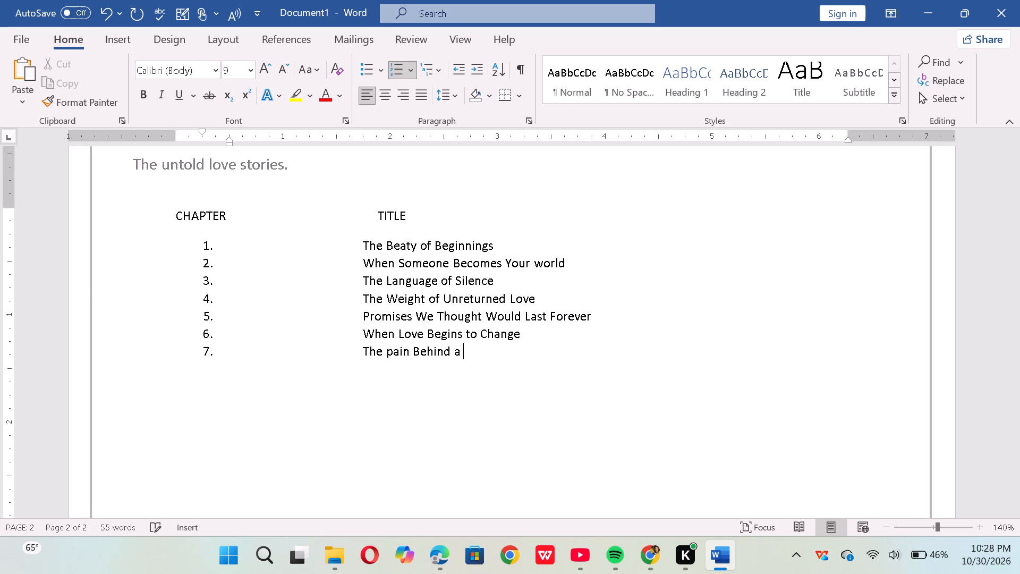
key(s)
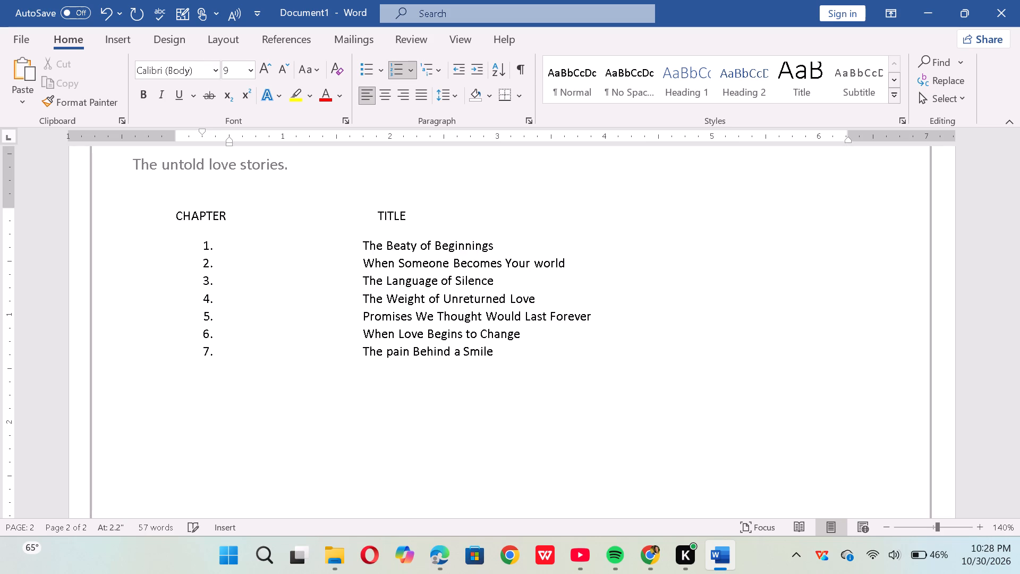
Add list item 8 below chapter 7 and pad it with spaces to line up with the titles above.
key(Return)
key(space)
key(space)
key(space)
key(space)
key(space)
key(space)
key(space)
key(space)
key(space)
key(space)
key(space)
key(space)
key(space)
key(space)
key(space)
key(space)
key(space)
key(space)
key(space)
key(space)
key(space)
key(space)
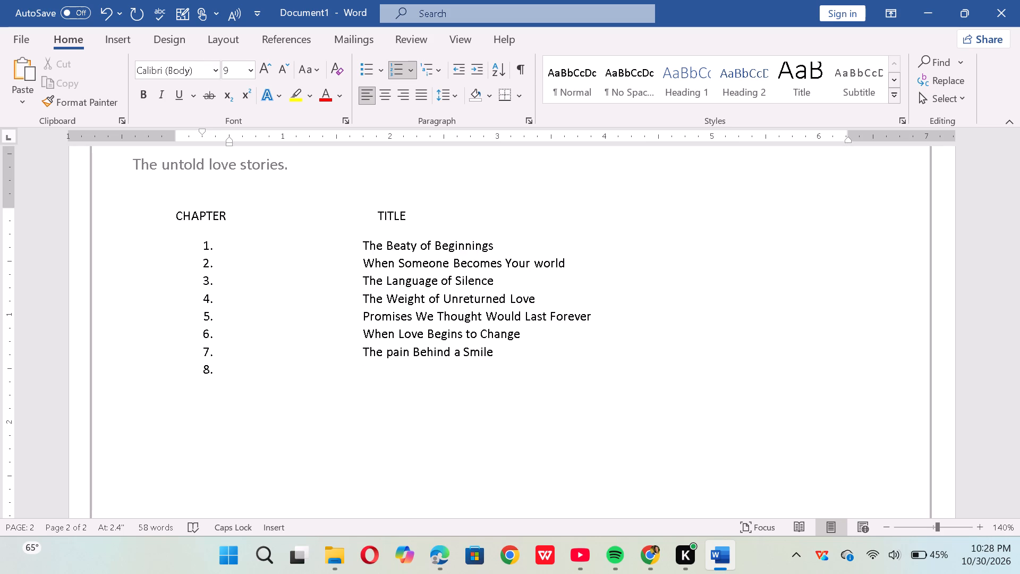
Enter "Loving Someone Who Is Drifting Away" as the title for chapter 8, capitalizing each word.
key(l)
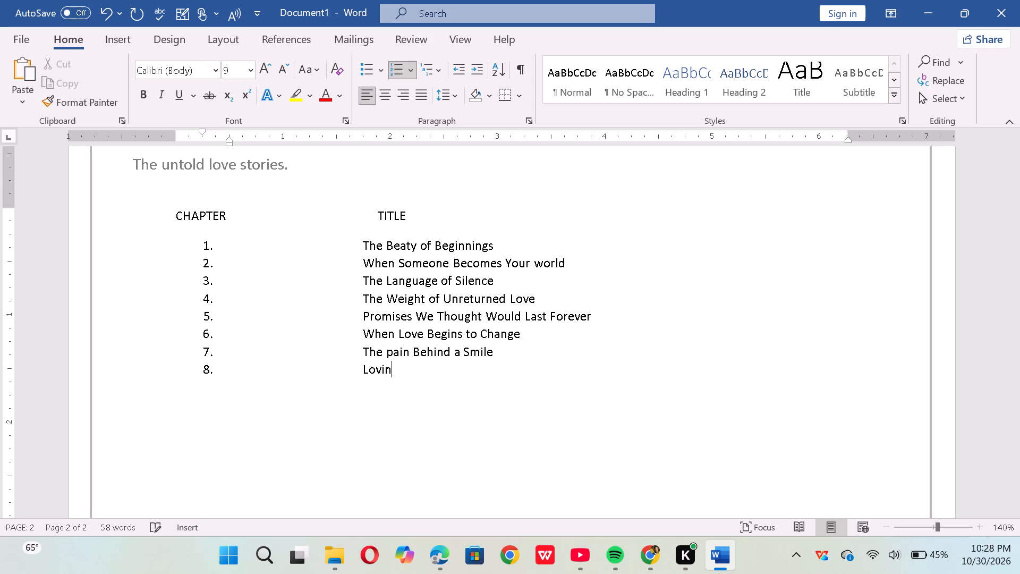
text(f)
key(space)
key(BackSpace)
key(BackSpace)
text(g)
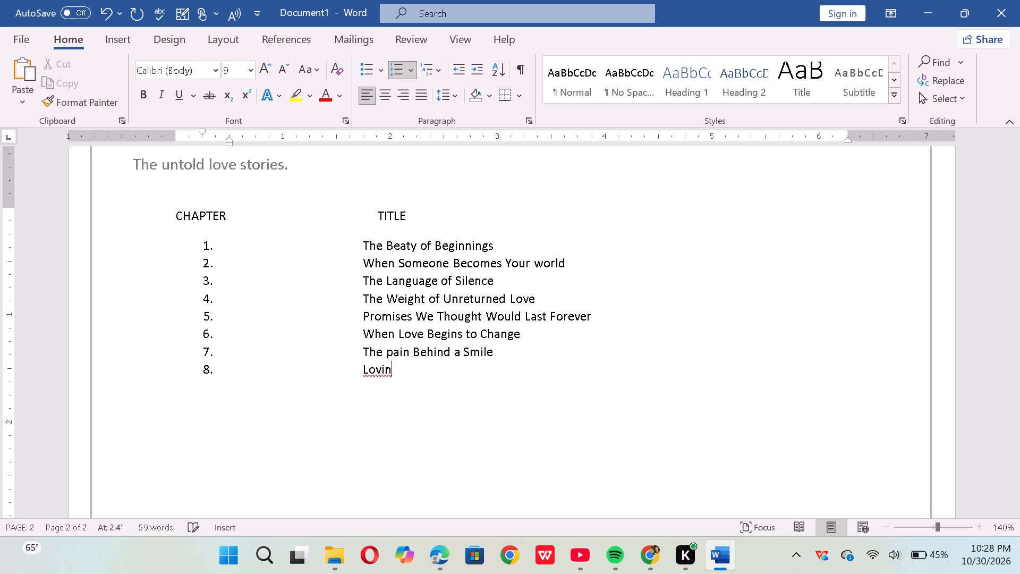
key(space)
key(s)
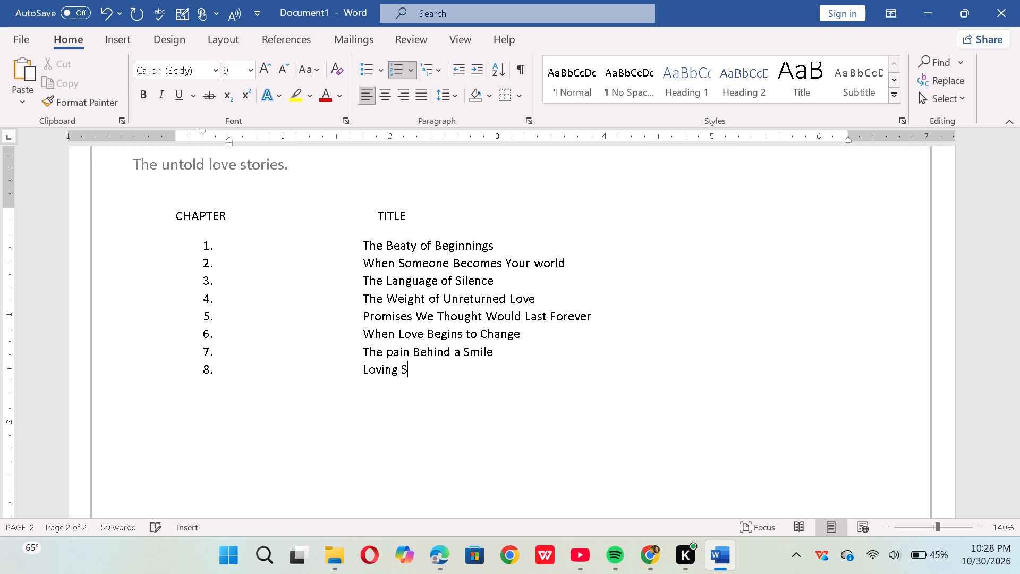
text(om)
text(eone)
key(space)
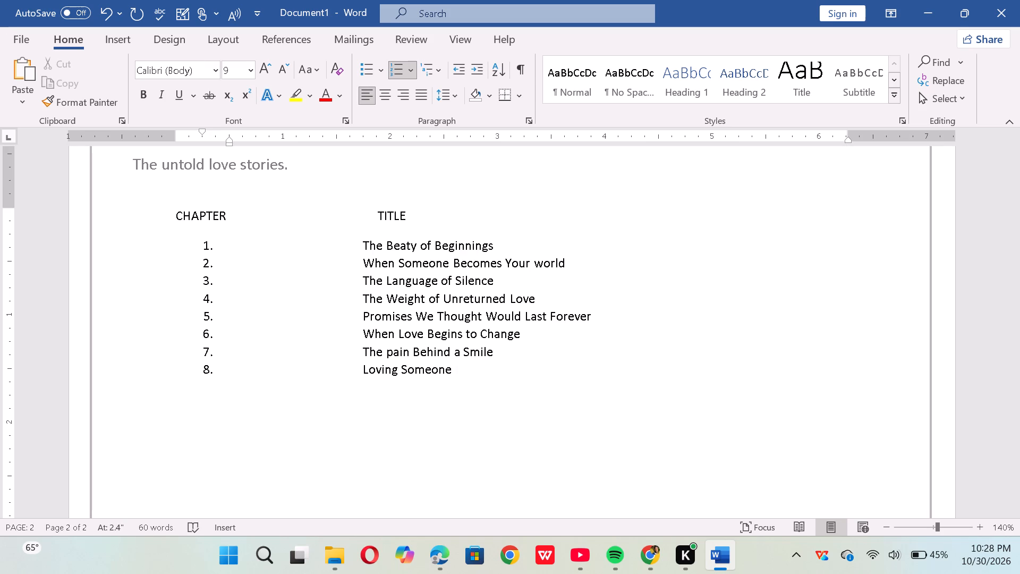
key(w)
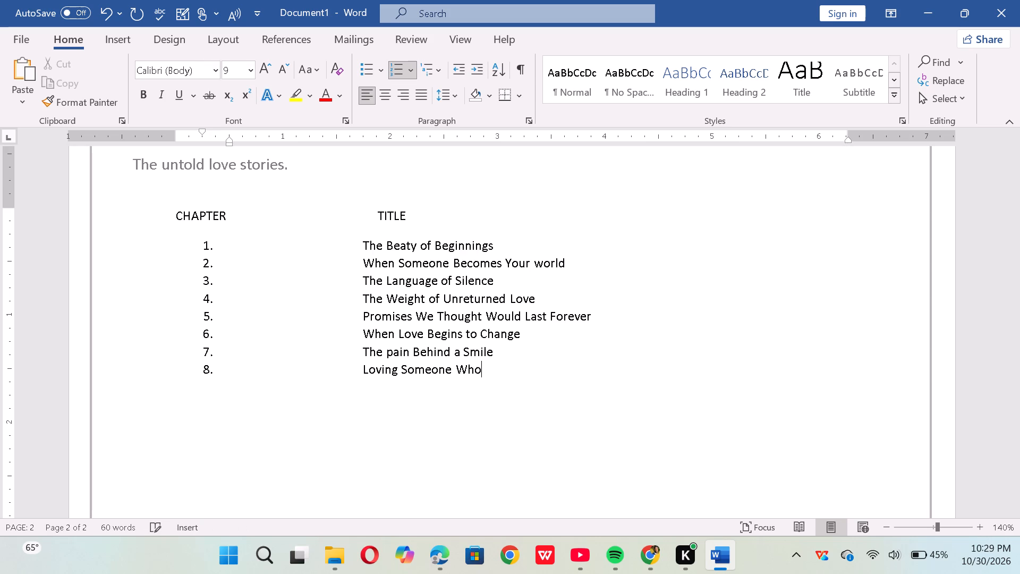
text(is)
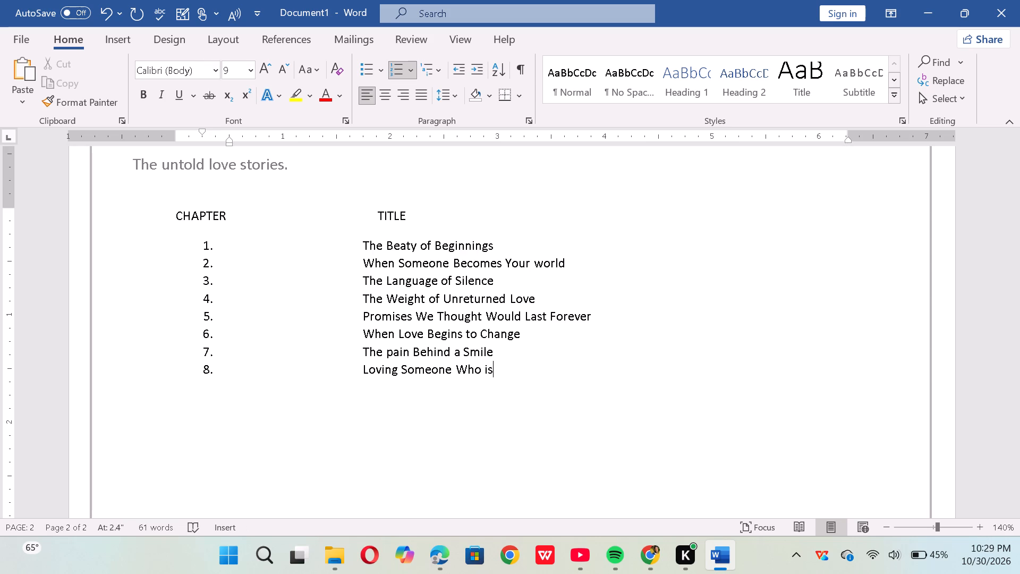
key(space)
key(BackSpace)
key(BackSpace)
key(BackSpace)
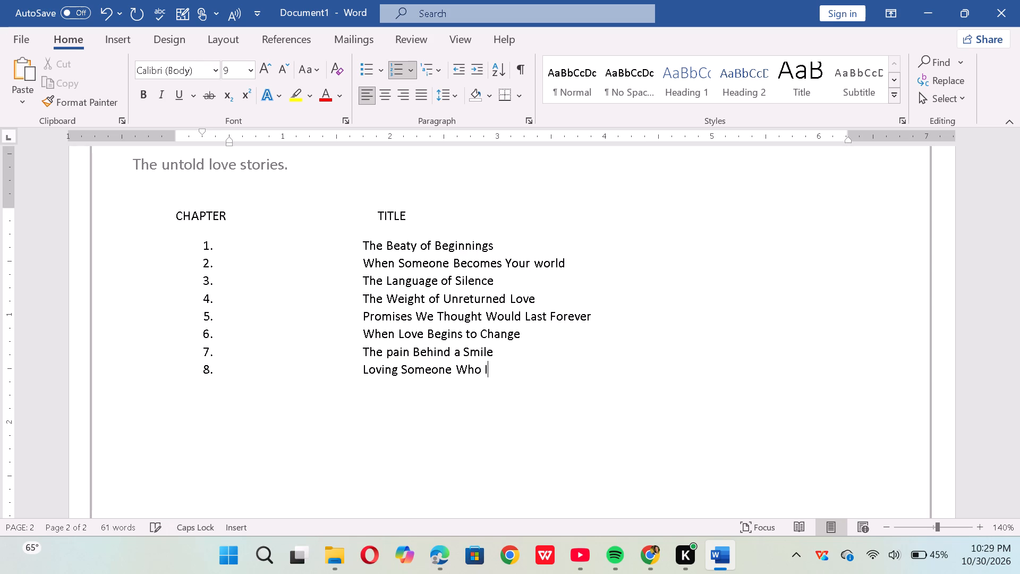
text(s)
key(space)
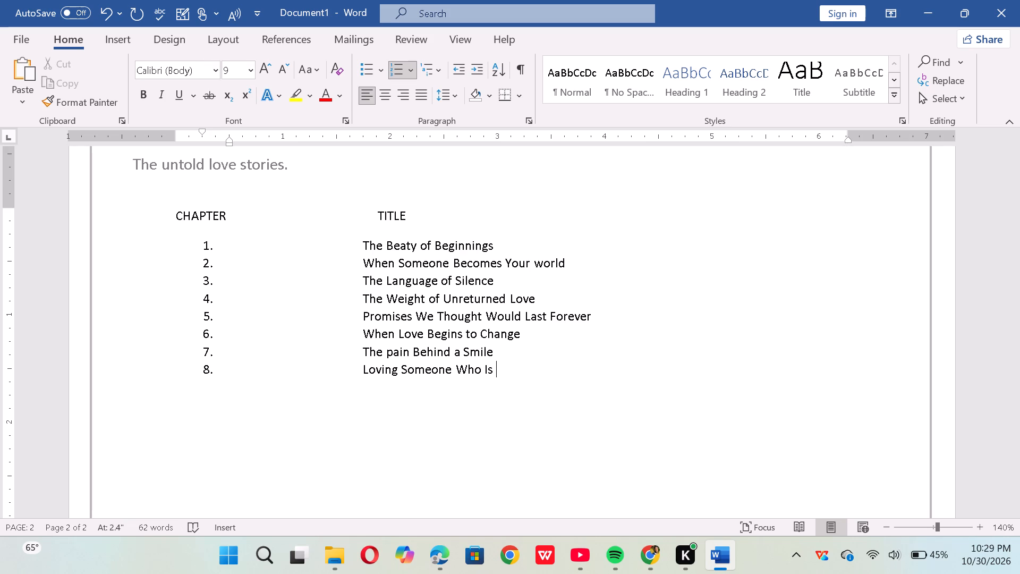
key(c)
key(BackSpace)
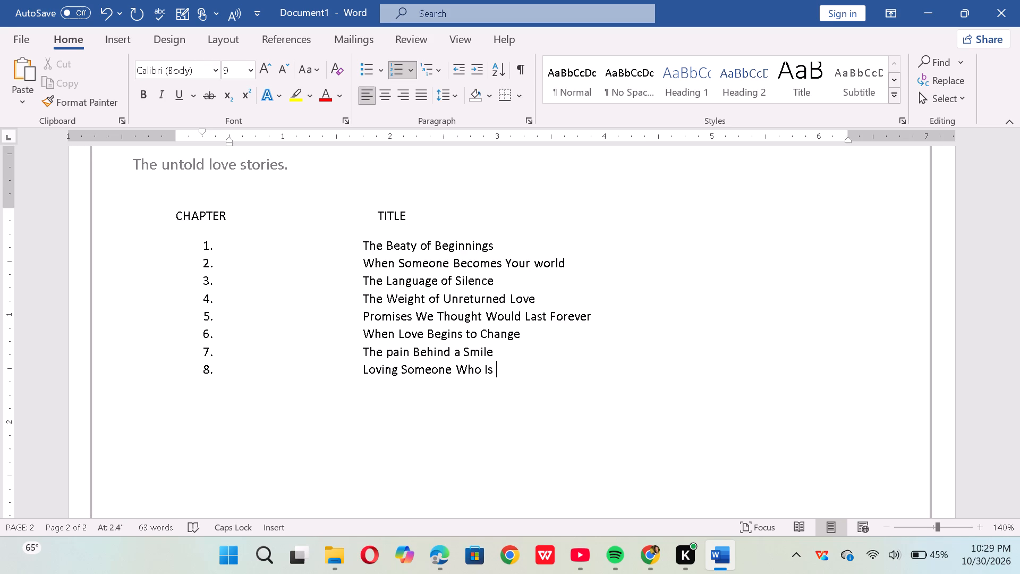
key(d)
key(r)
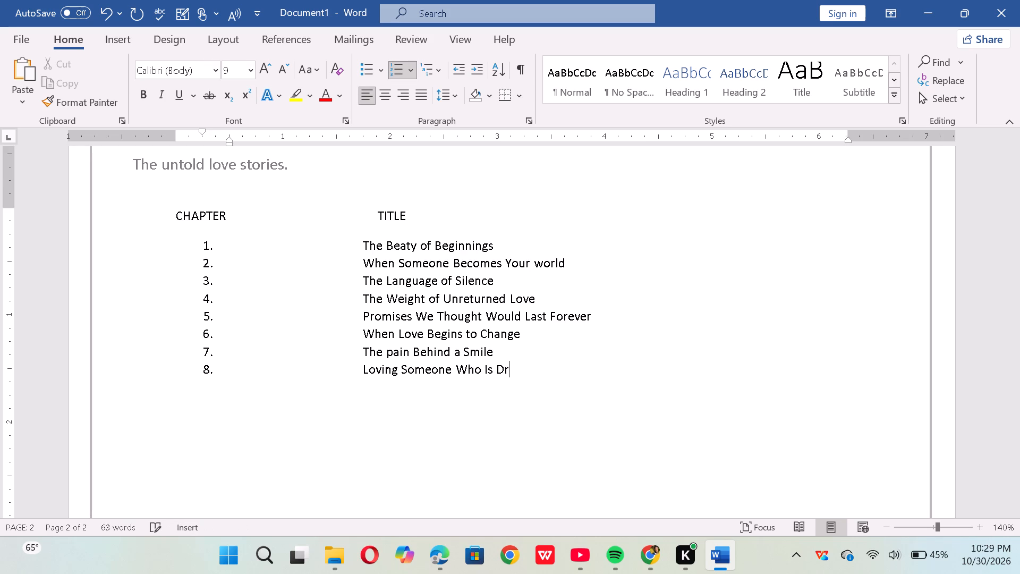
text(ifting)
key(space)
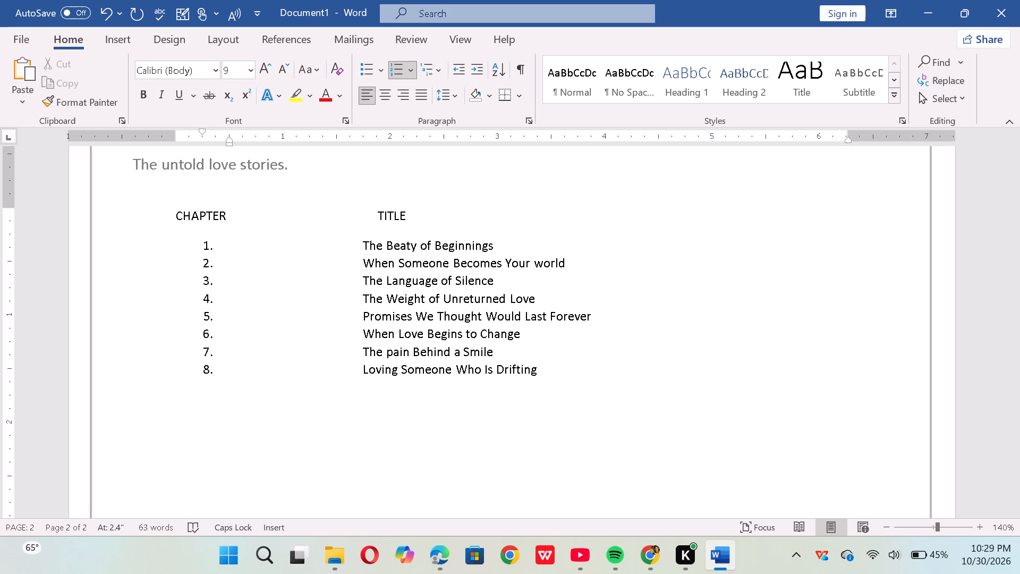
key(BackSpace)
text(wa)
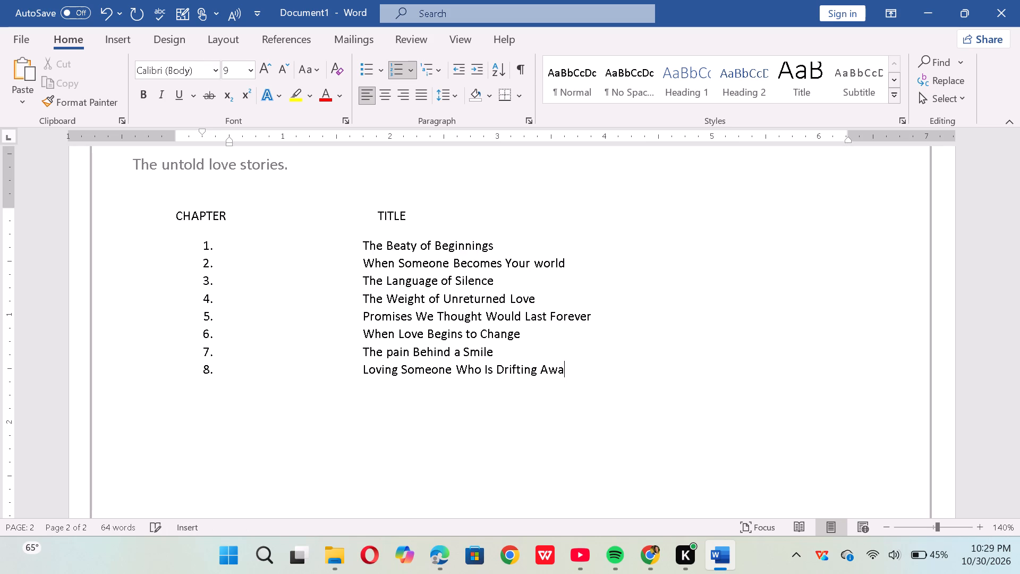
text(y)
key(space)
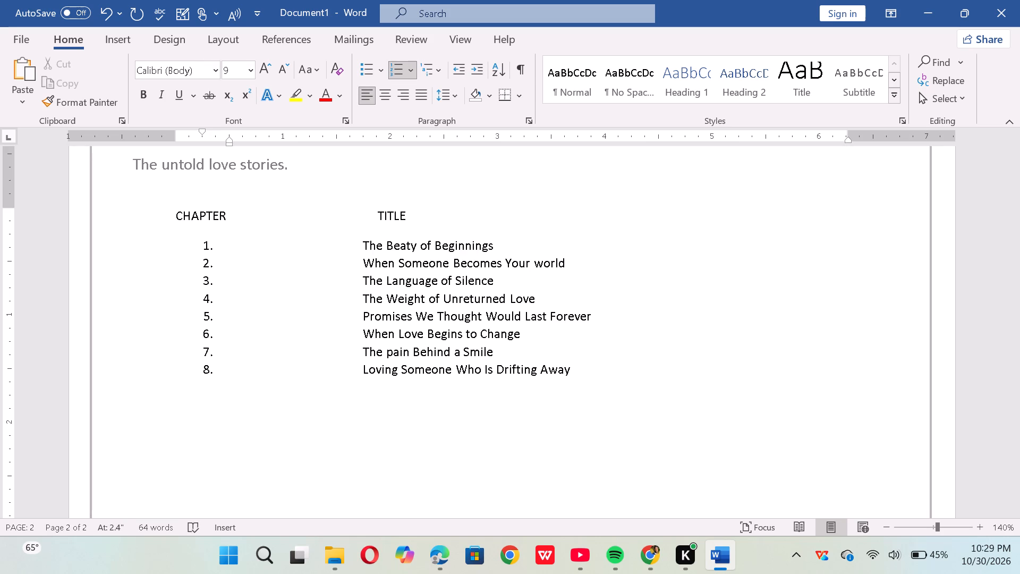
Add list item 9 below chapter 8 and pad it with spaces to line up with the titles above.
key(Return)
key(space)
key(space)
key(space)
key(space)
key(space)
key(space)
key(space)
key(space)
key(space)
key(space)
key(space)
key(space)
key(space)
key(space)
key(space)
key(space)
key(space)
key(space)
key(space)
key(space)
key(space)
key(space)
key(space)
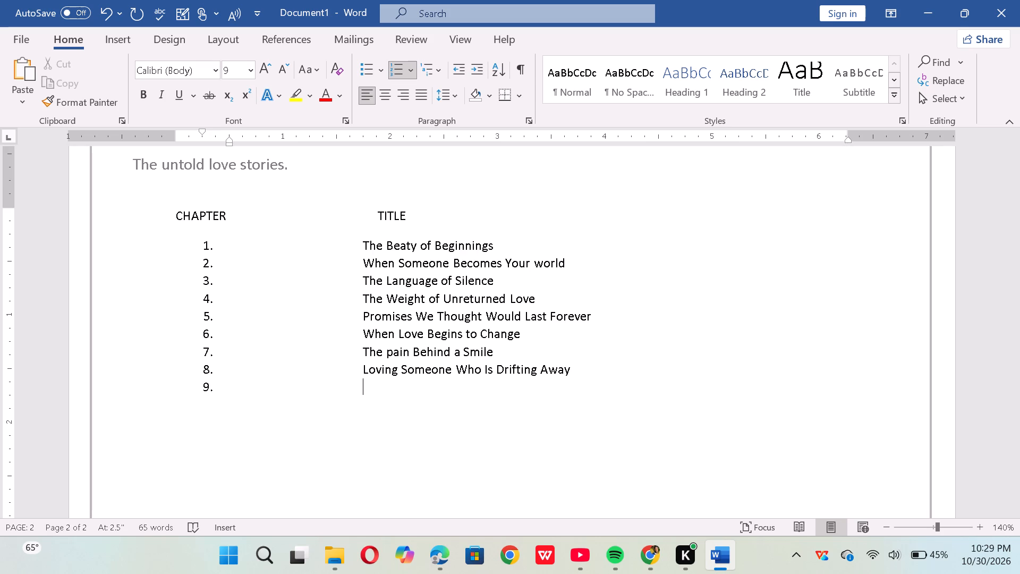
Enter "The Things My Heart Never Confessed" as the title for chapter 9, capitalizing each word.
key(t)
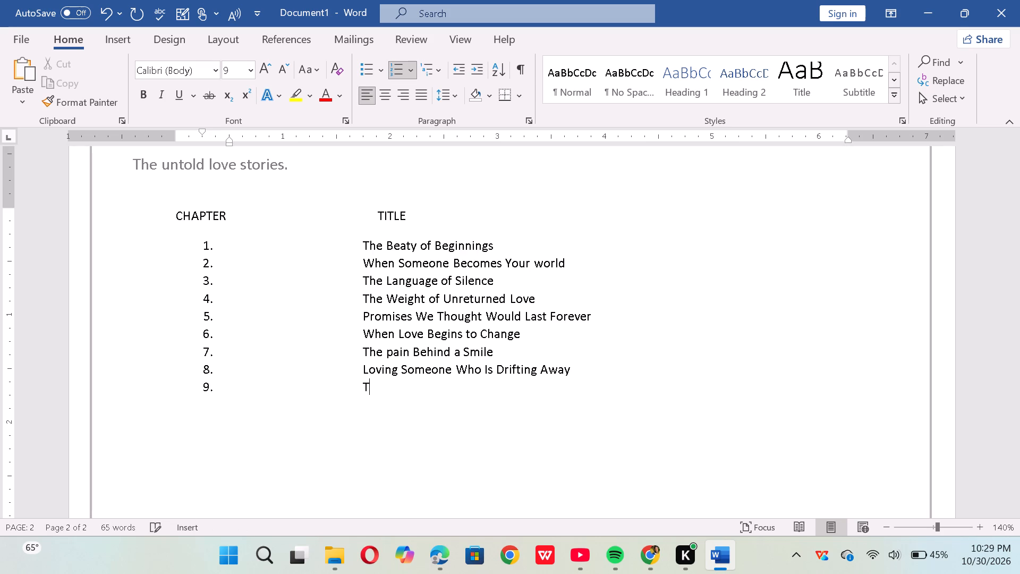
text(he)
key(space)
text(th)
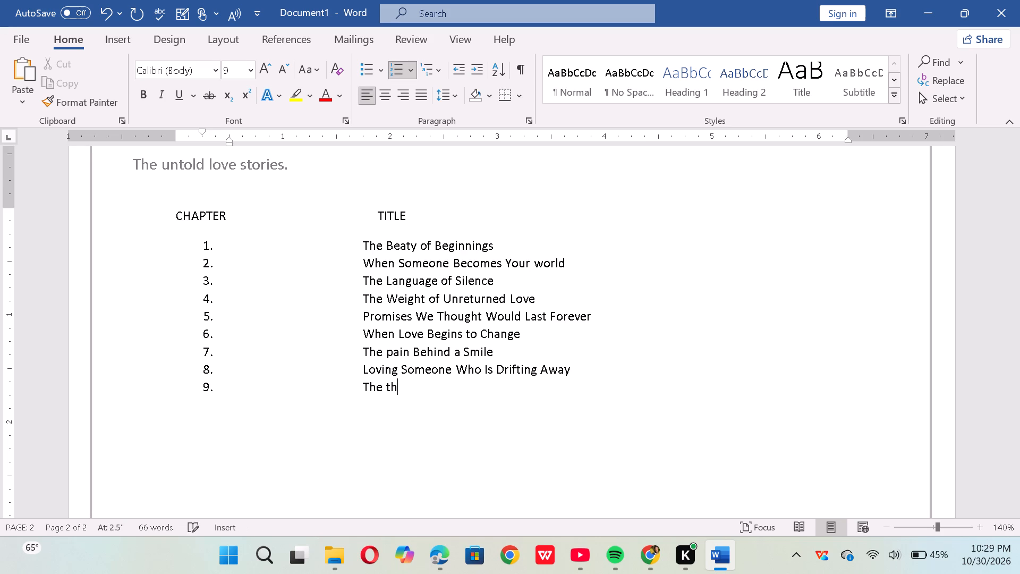
key(BackSpace)
key(BackSpace)
key(t)
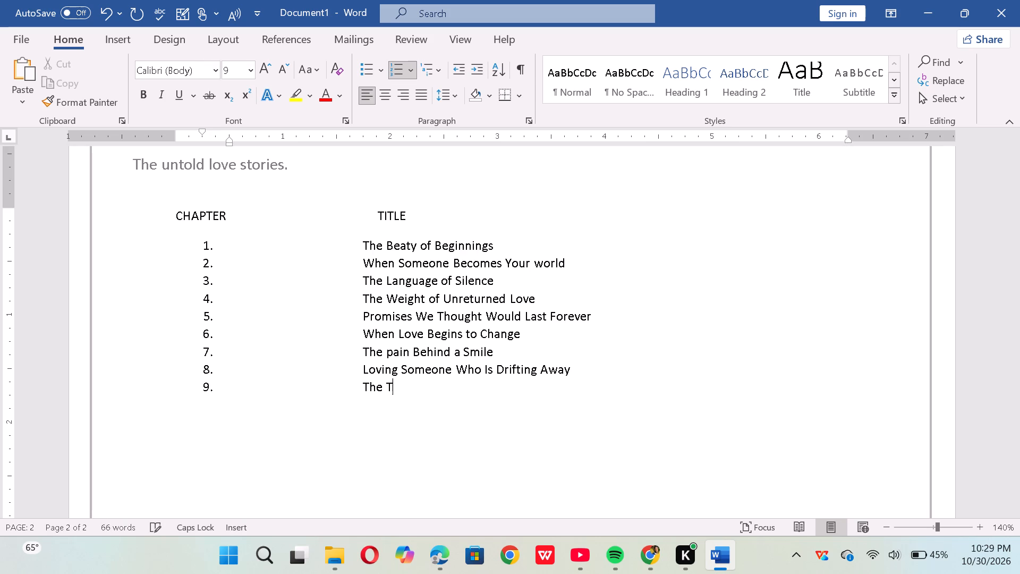
text(hin)
text(gs)
key(space)
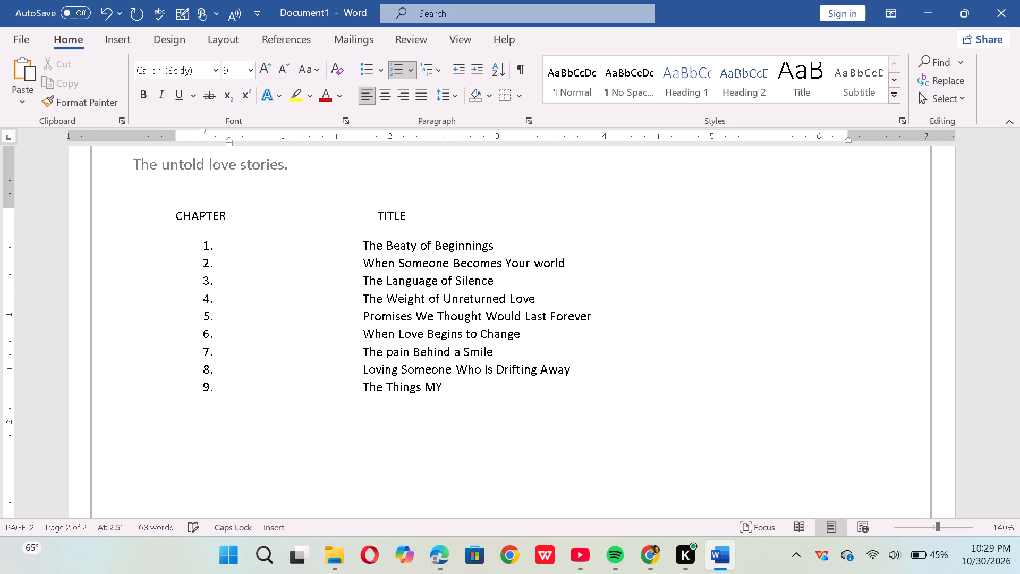
key(BackSpace)
key(BackSpace)
text(y)
key(space)
key(h)
text(eart)
key(space)
key(e)
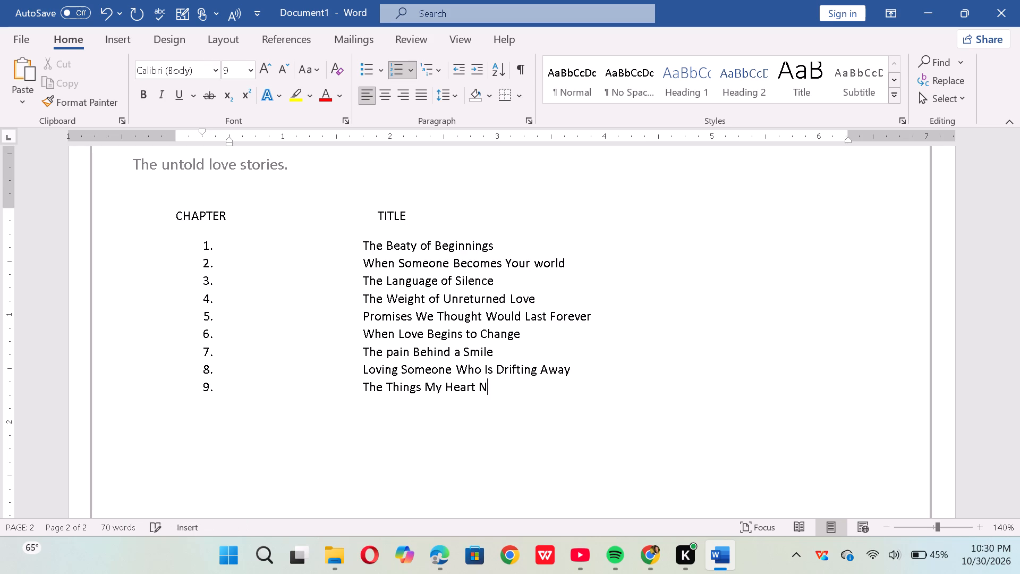
text(ever)
key(space)
key(c)
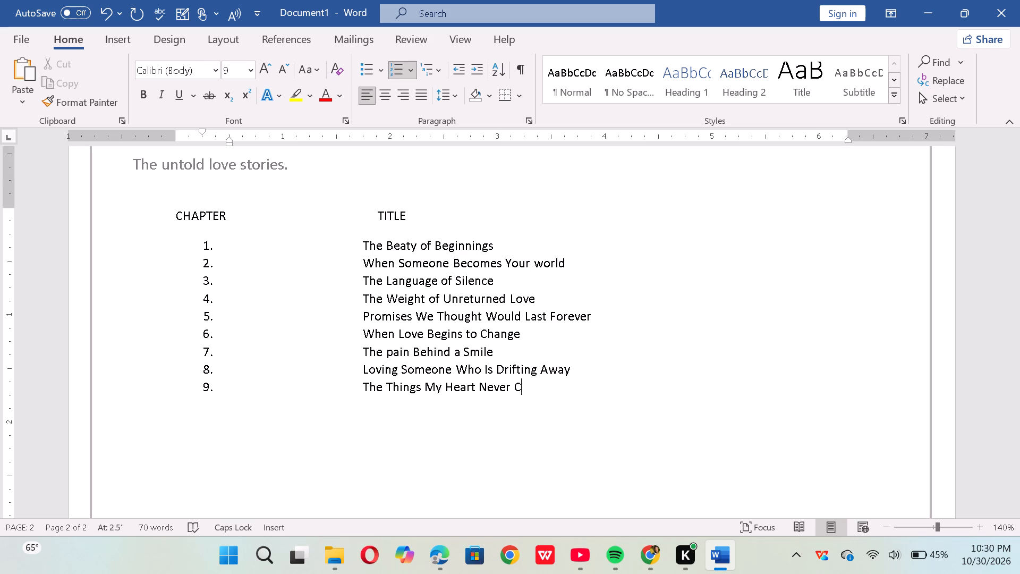
text(on)
text(fessed)
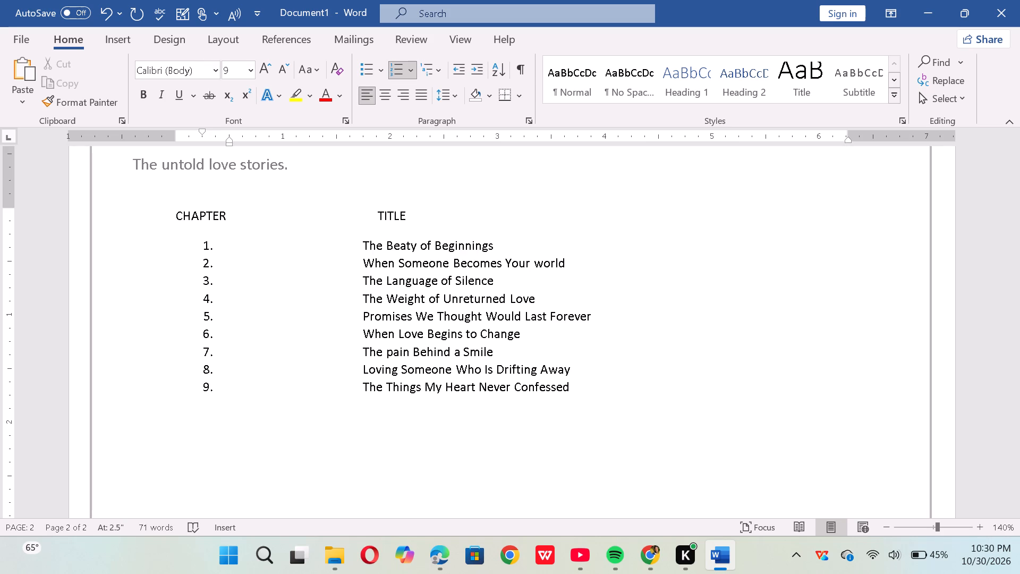
Add list item 10 directly below chapter 9 and pad it with spaces to line up with the titles above.
key(Return)
key(Return)
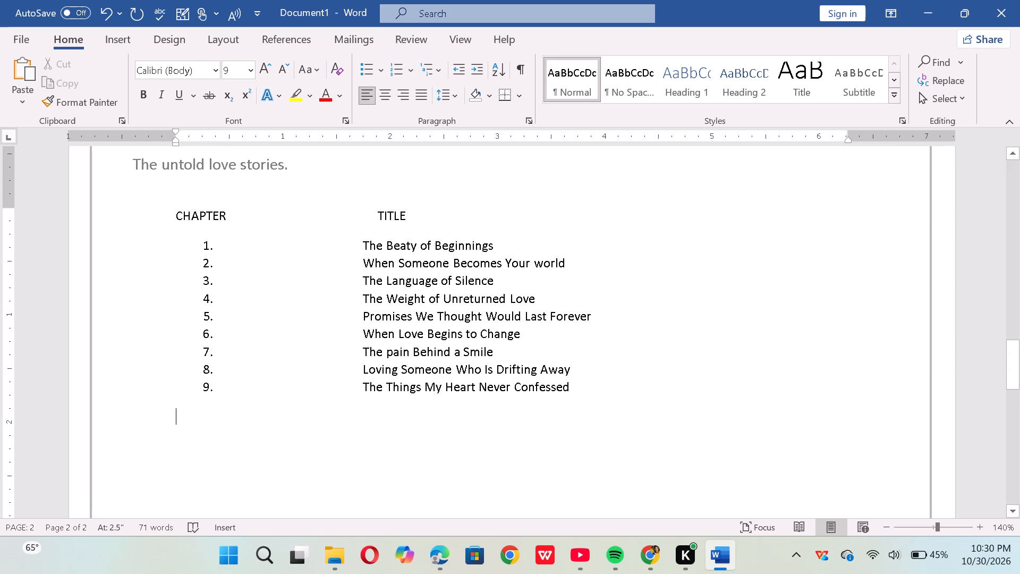
click(567, 390)
key(Return)
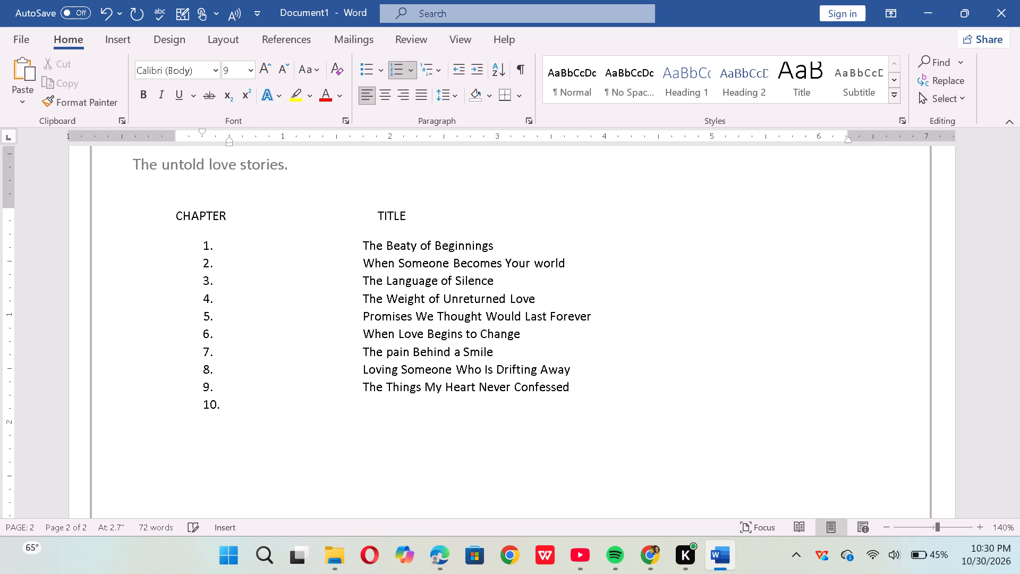
key(space)
key(space)
key(space)
key(space)
key(space)
key(space)
key(space)
key(space)
key(space)
key(space)
key(space)
key(space)
key(space)
key(space)
key(space)
key(space)
key(space)
key(space)
key(space)
key(space)
key(space)
key(space)
key(space)
key(space)
key(space)
key(space)
Enter "The Day I Finally Let Go" as the title for chapter 10, capitalizing each word.
key(h)
text(e)
key(space)
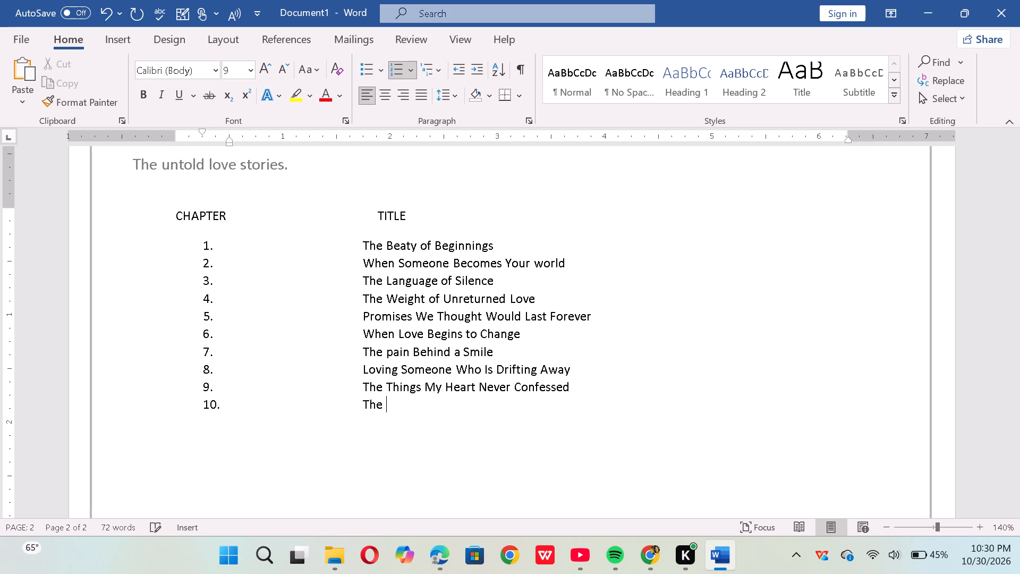
text(DA)
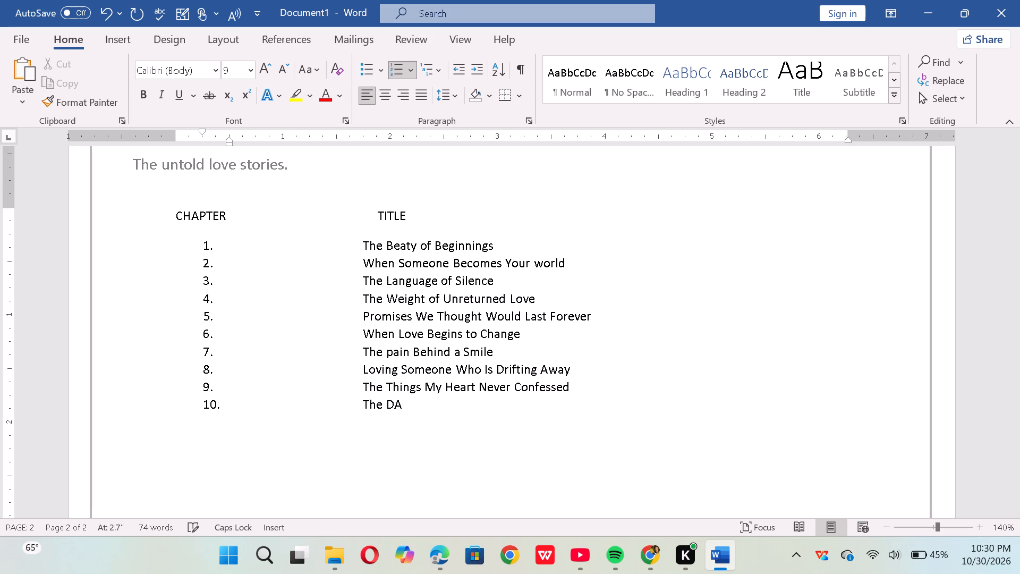
text(ay)
key(space)
text(I)
key(space)
key(f)
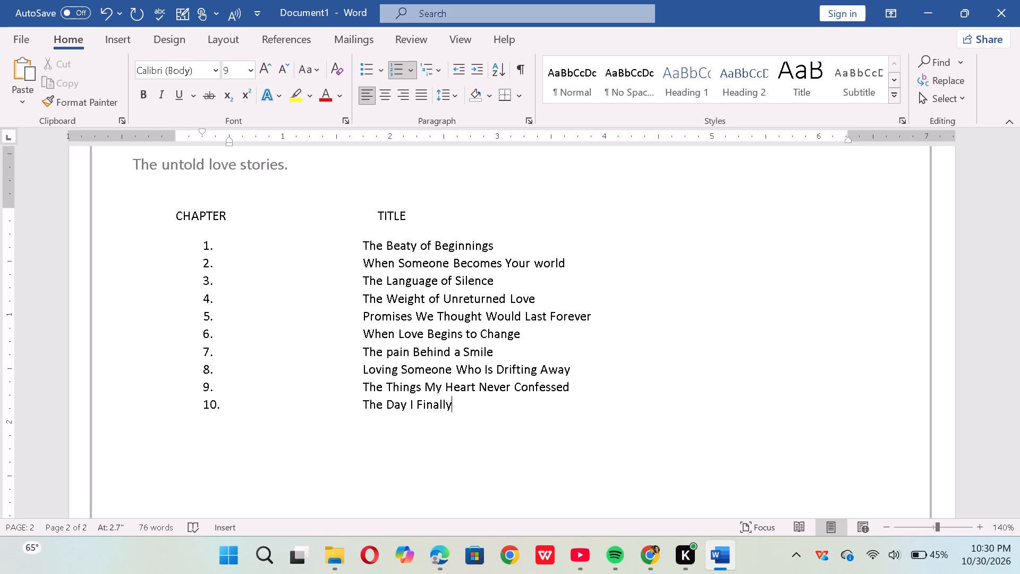
key(space)
key(l)
text(et)
key(space)
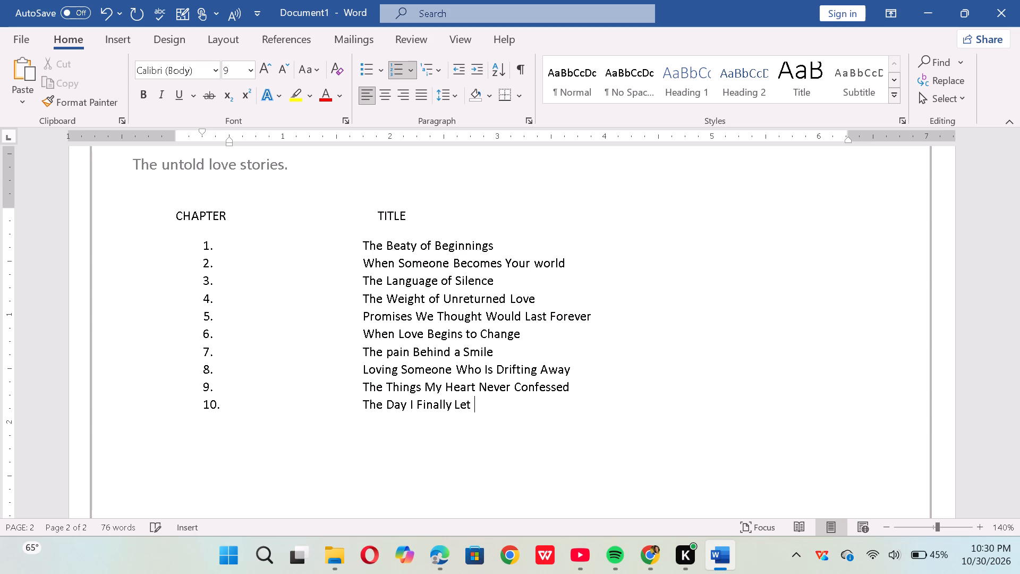
text(GO)
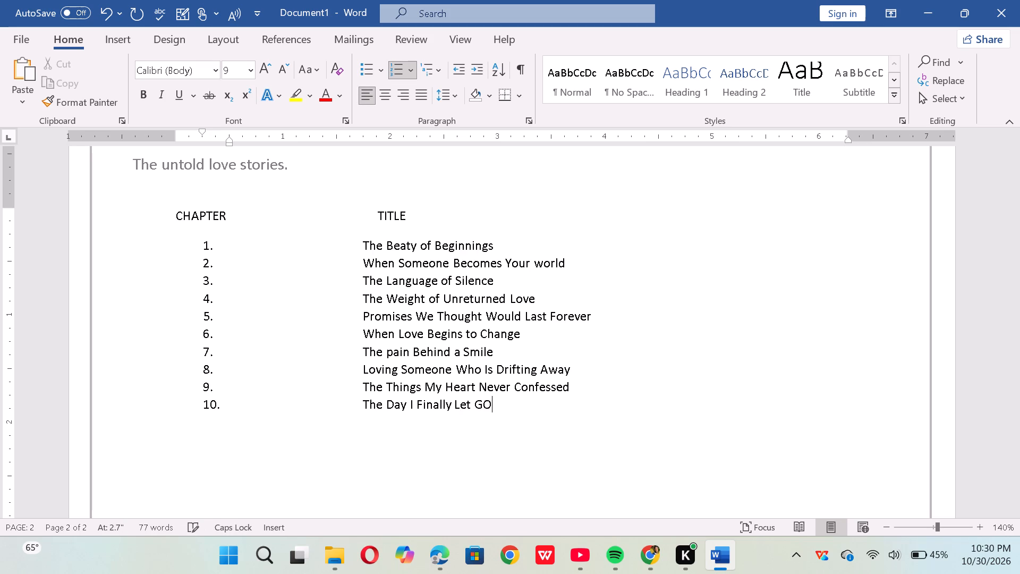
key(BackSpace)
key(o)
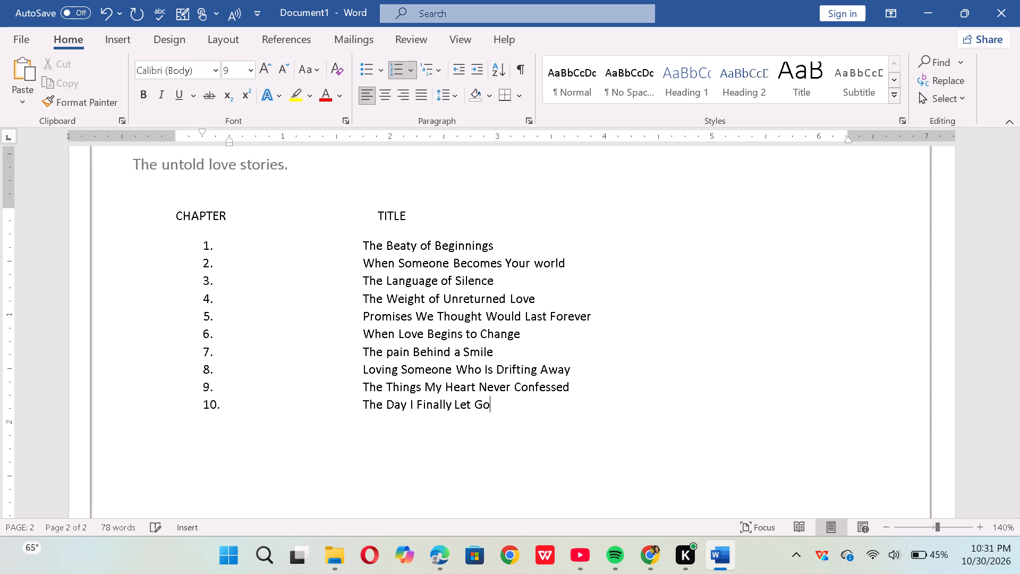
Add list item 11 below chapter 10 and pad it with spaces to line up with the titles above.
key(Return)
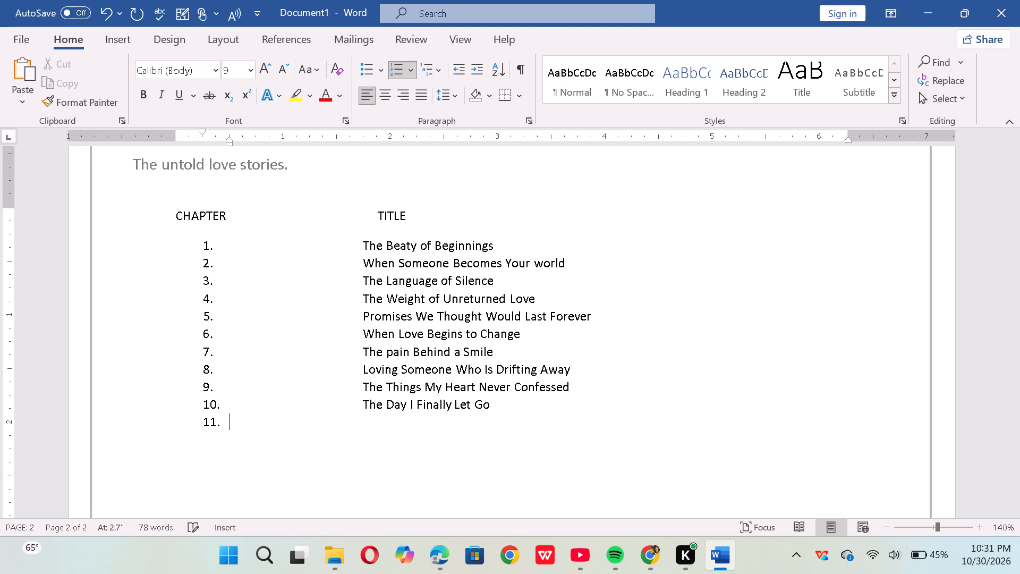
key(space)
key(space)
key(space)
key(space)
key(space)
key(space)
key(space)
key(space)
key(space)
key(space)
key(space)
key(space)
key(space)
key(space)
key(space)
key(space)
key(space)
key(space)
key(space)
key(space)
key(space)
key(space)
key(space)
key(space)
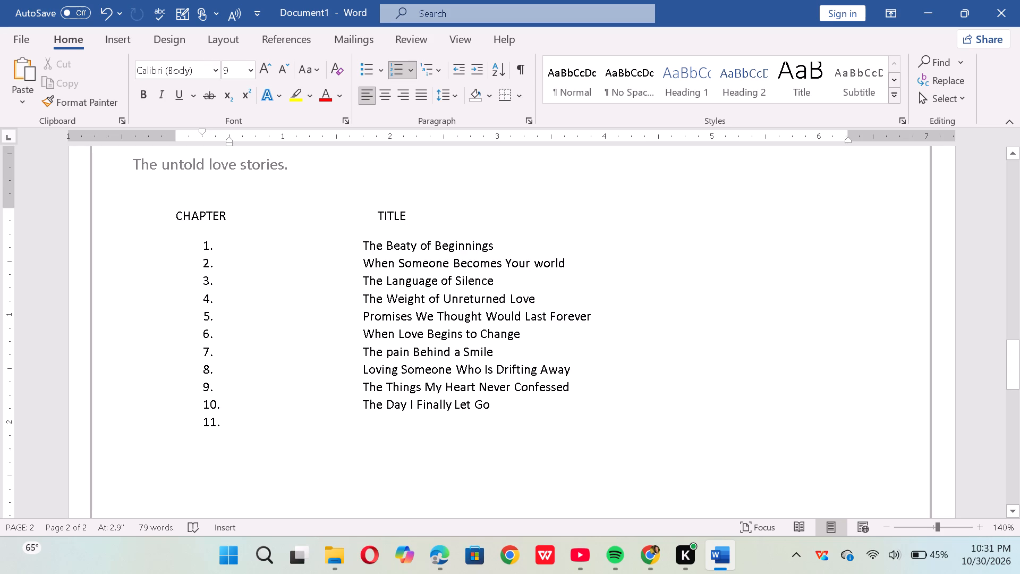
Enter "Learning to Live With Memories" as the title for chapter 11, keeping "to" in lowercase.
click(368, 427)
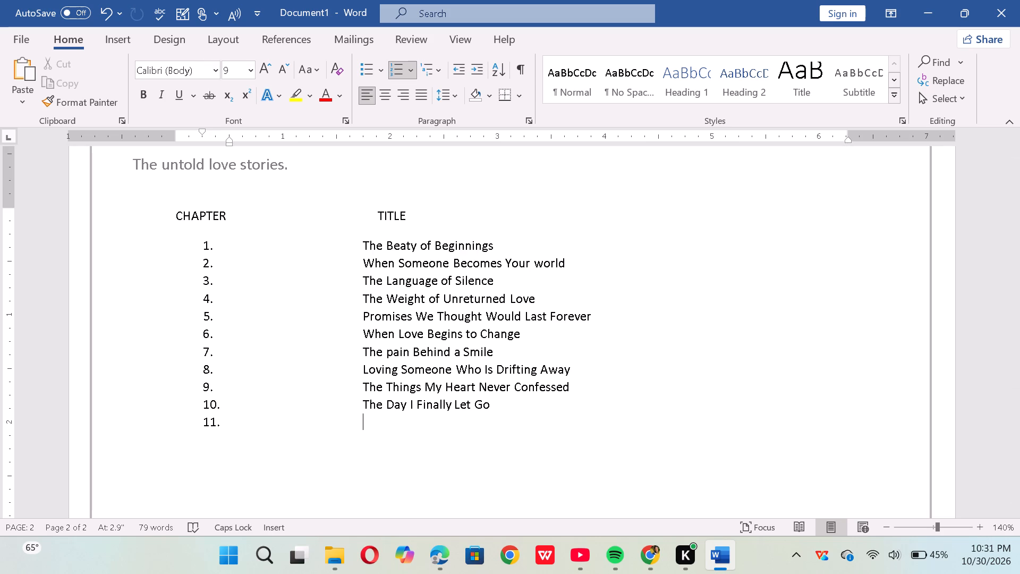
key(l)
text(ear)
text(ning)
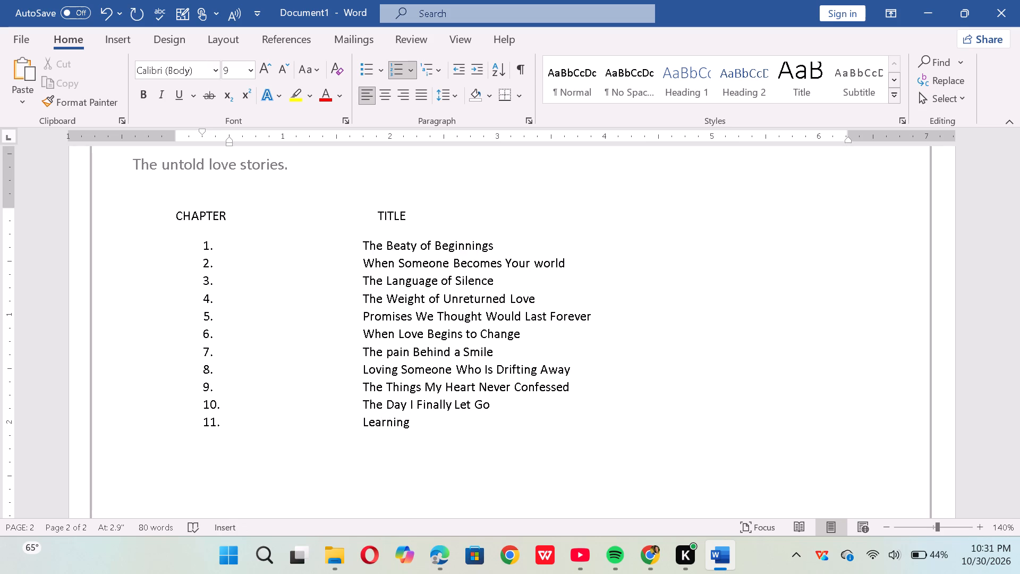
key(space)
text(to)
key(space)
key(l)
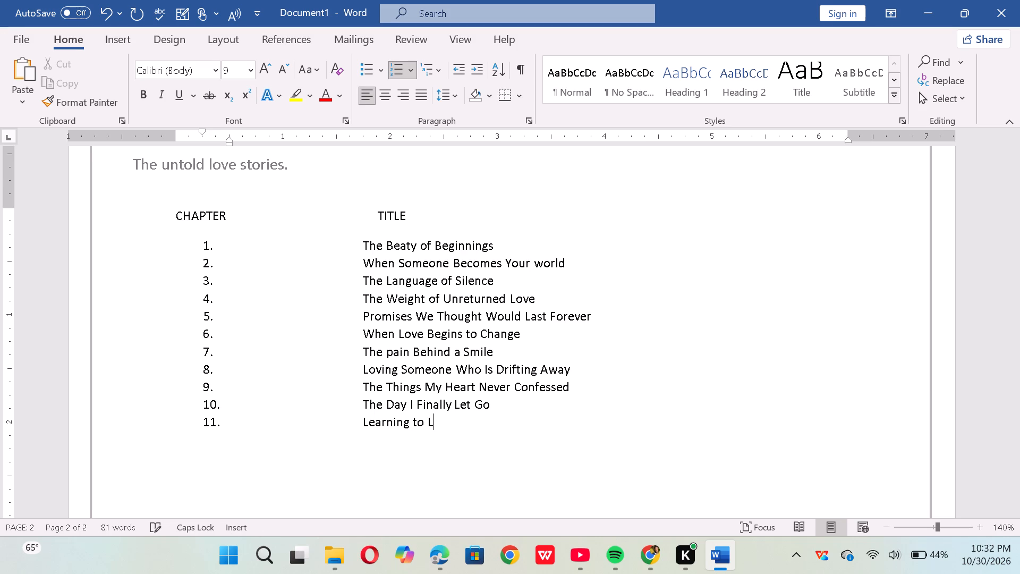
key(i)
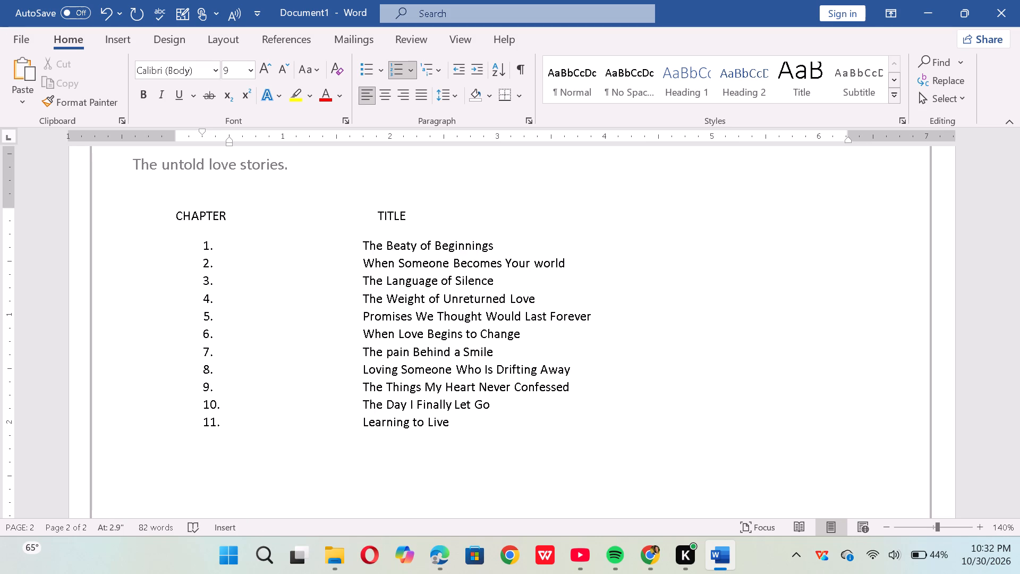
text(WITH)
key(space)
key(BackSpace)
key(BackSpace)
key(BackSpace)
key(BackSpace)
text(ith)
key(space)
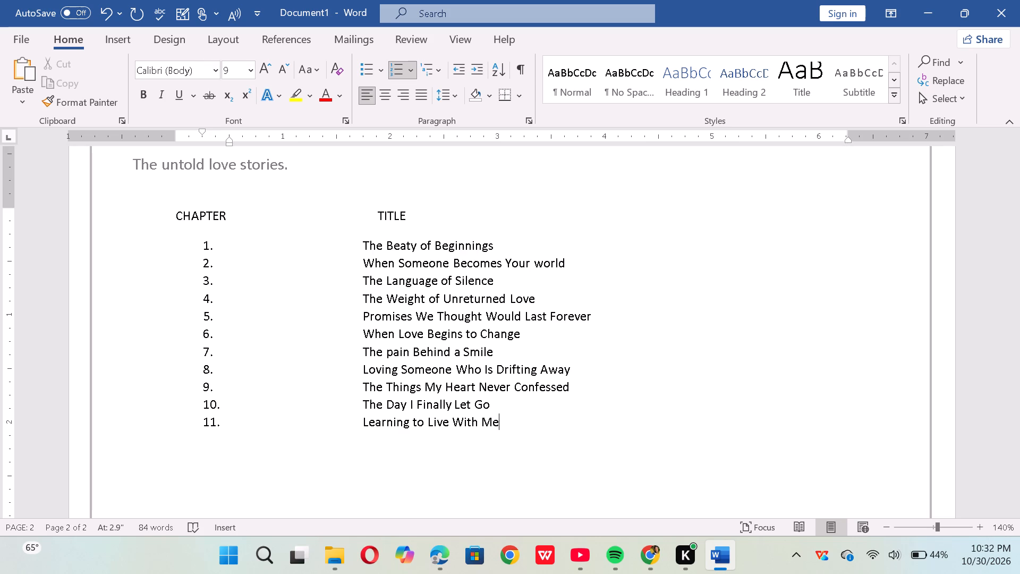
text(mories)
key(space)
Add list item 12 directly below chapter 11 and pad it with spaces to line up with the titles above.
key(Return)
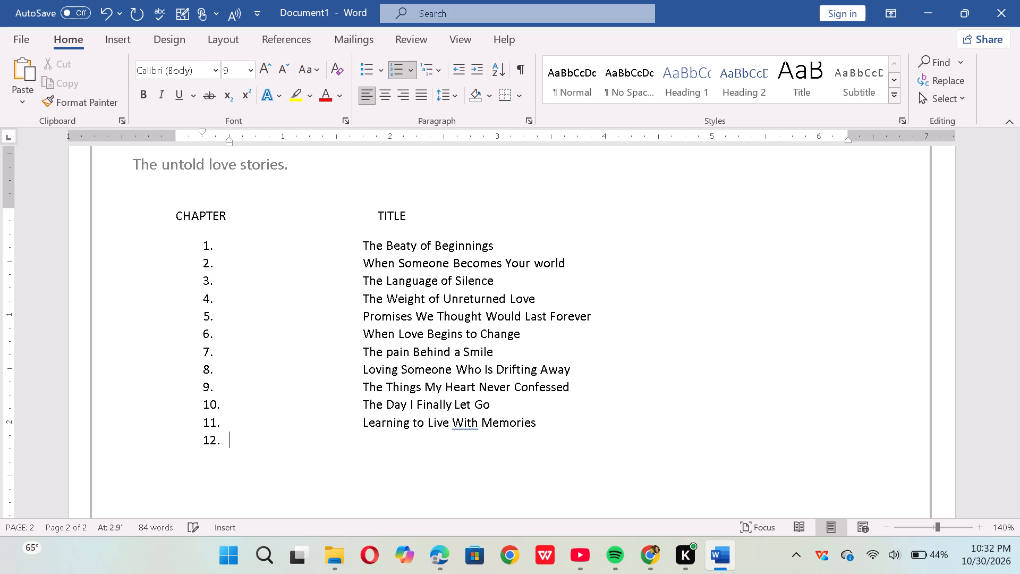
key(space)
key(space)
key(space)
key(space)
key(space)
key(space)
key(space)
key(space)
key(space)
key(space)
key(space)
key(space)
key(space)
key(space)
key(space)
key(space)
key(space)
key(space)
key(space)
key(space)
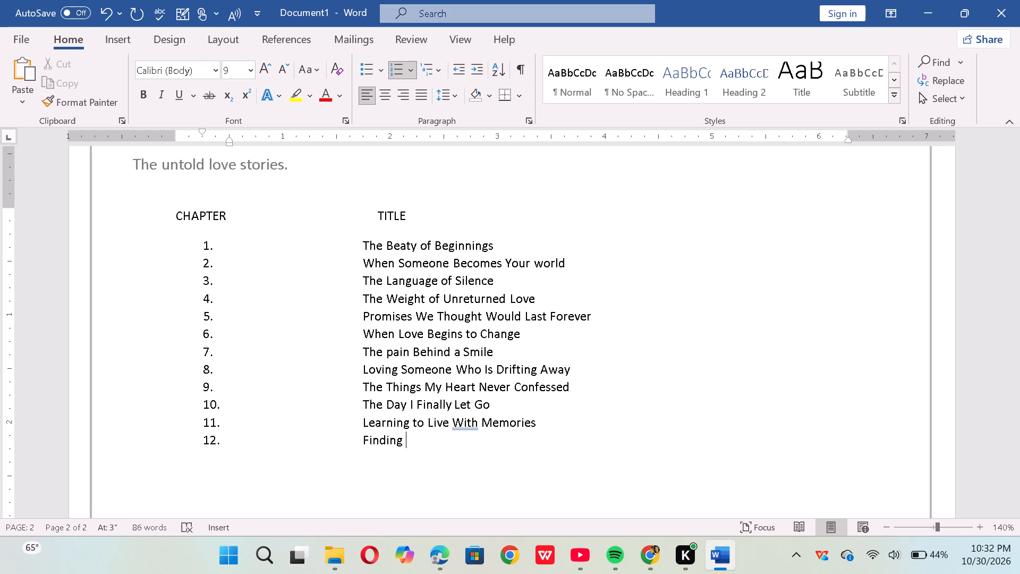
Enter "Finding Myself After Losing You" as the title for chapter 12, capitalizing each word.
key(m)
key(a)
key(BackSpace)
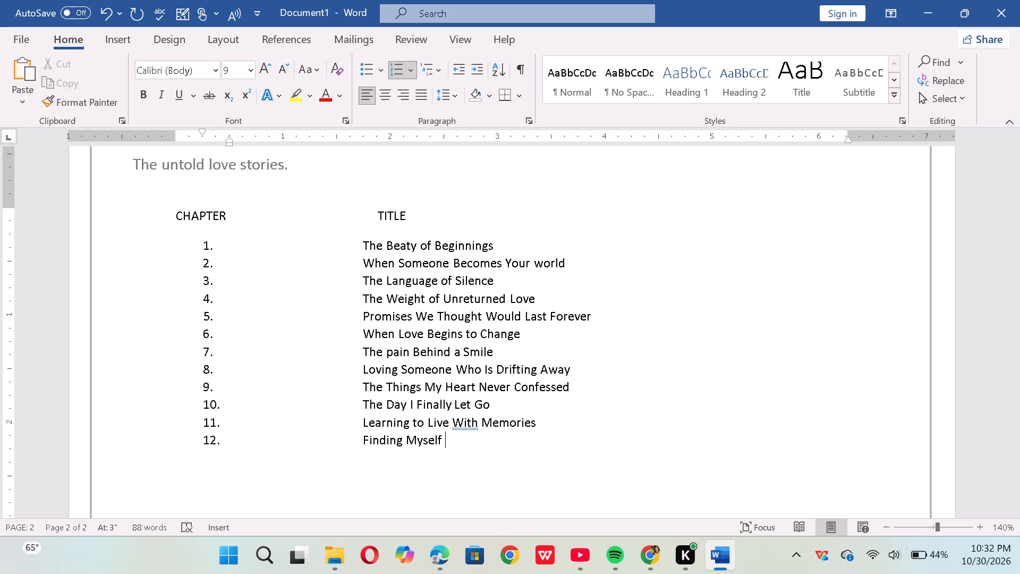
key(a)
key(space)
key(l)
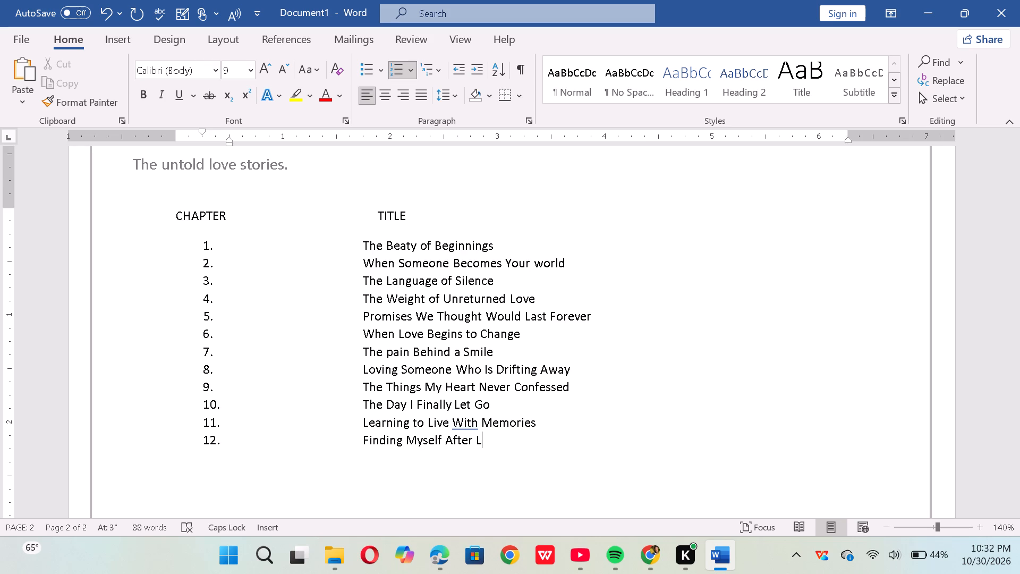
text(osing)
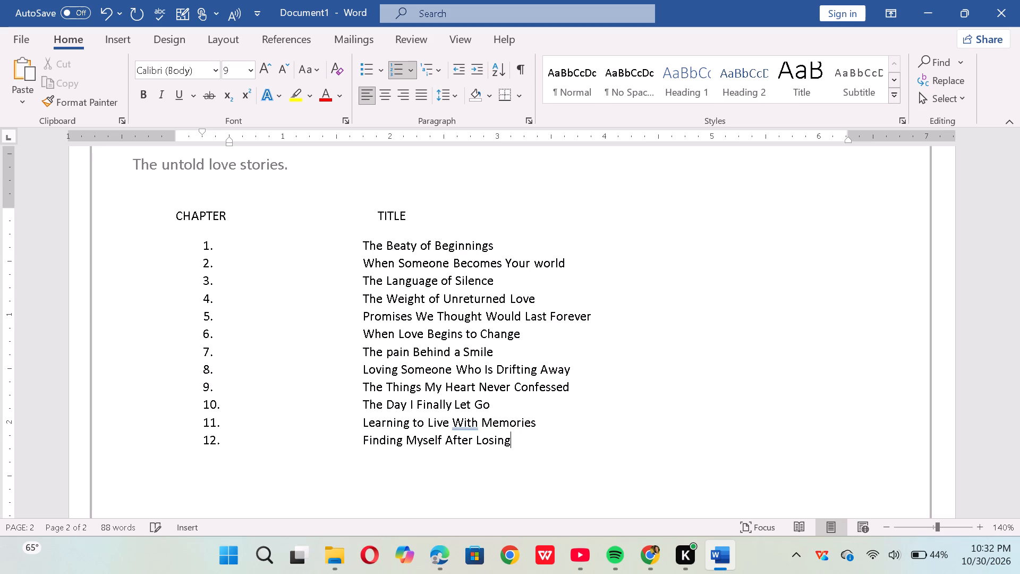
key(space)
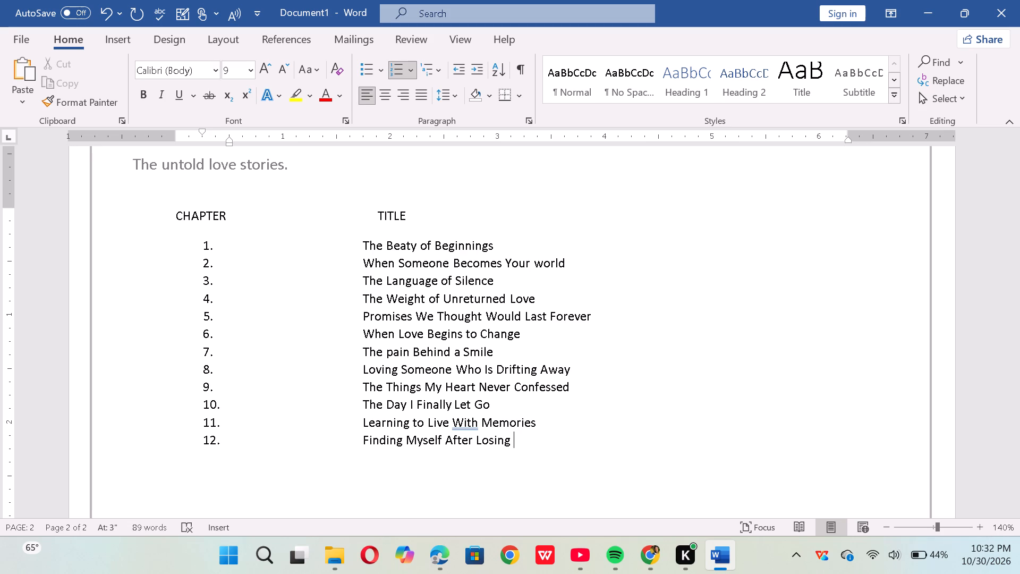
key(y)
text(OU)
key(BackSpace)
key(BackSpace)
text(ou)
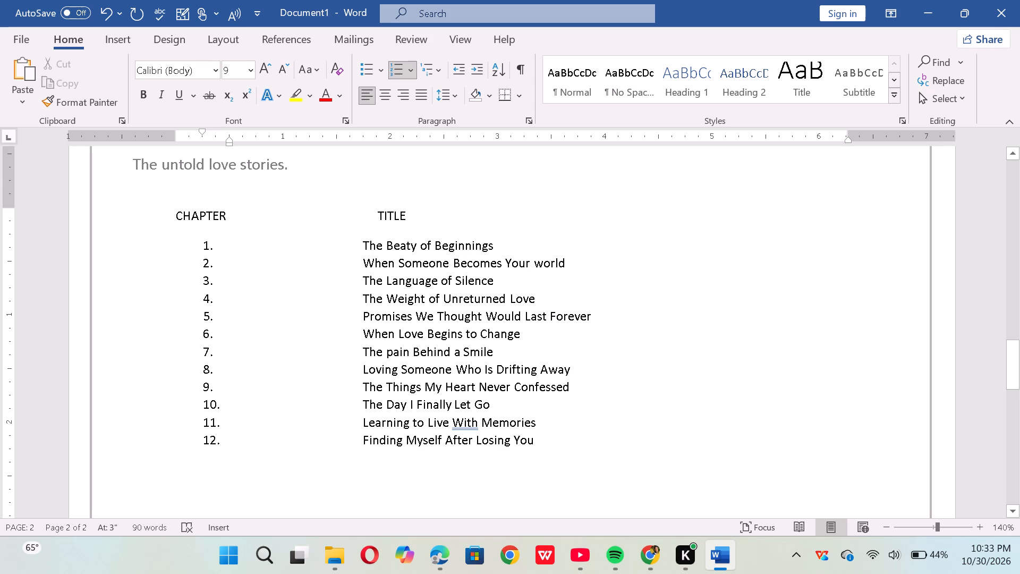
Ignore once the grammar suggestion on the word "With" in the chapter 11 title.
click(474, 419)
drag(467, 425, 424, 461)
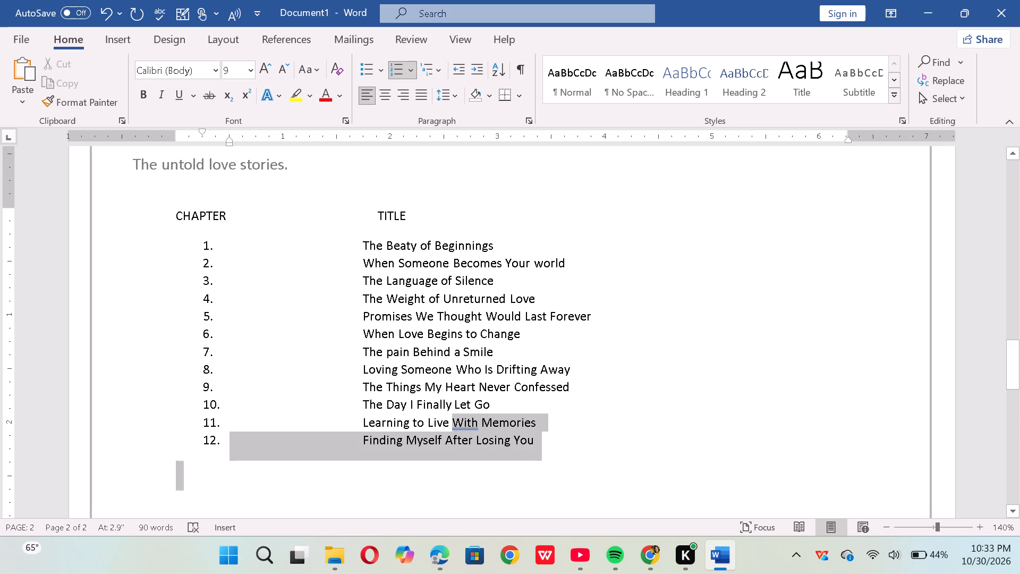
drag(424, 461, 481, 406)
drag(449, 427, 468, 428)
click(468, 428)
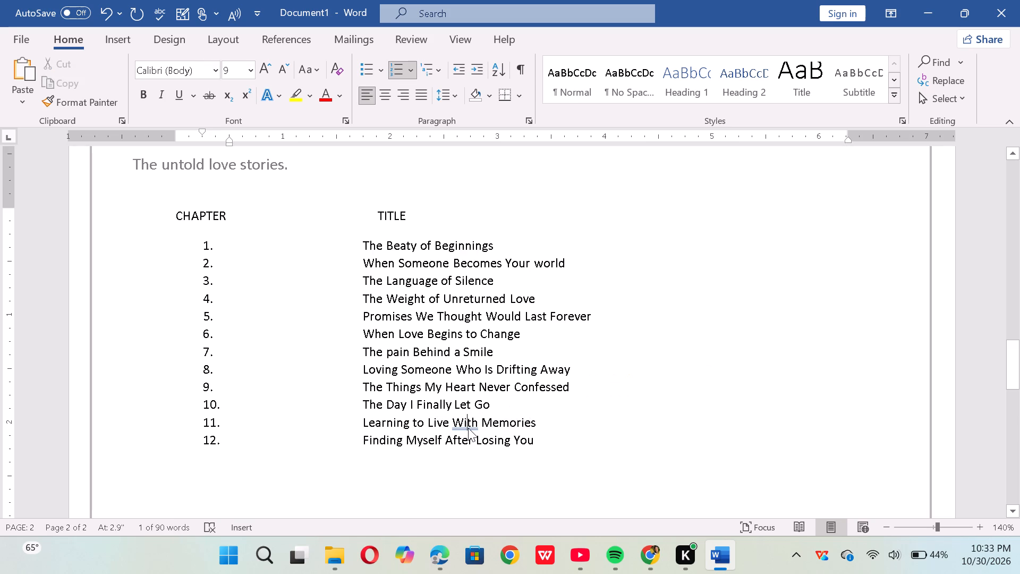
drag(453, 419, 465, 421)
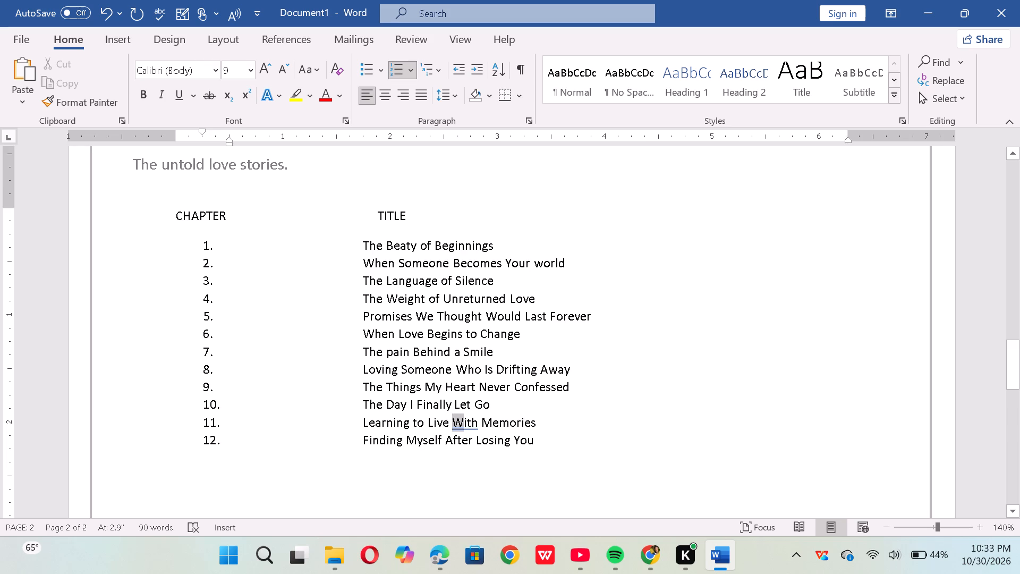
drag(465, 421, 479, 425)
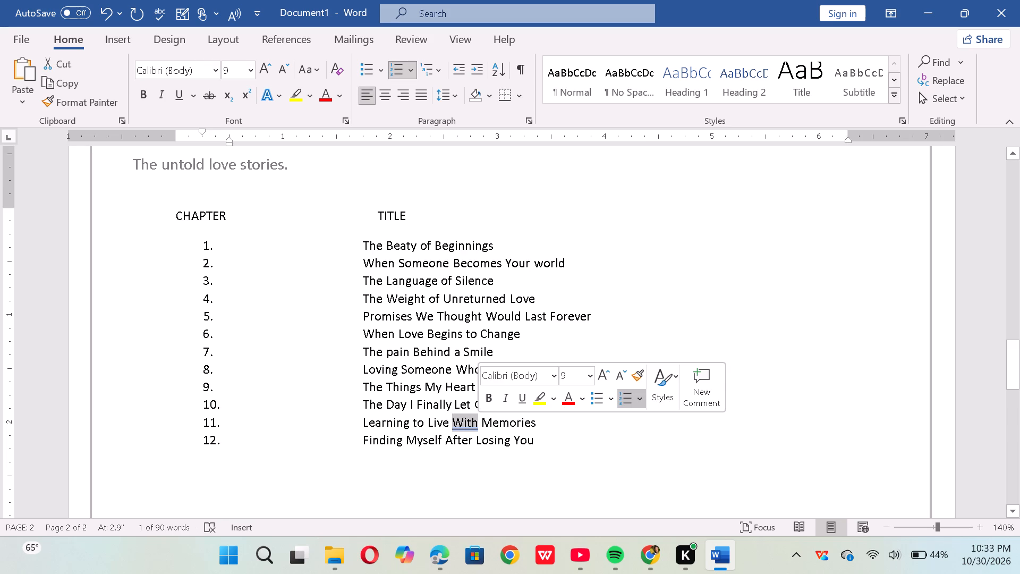
right_click(479, 425)
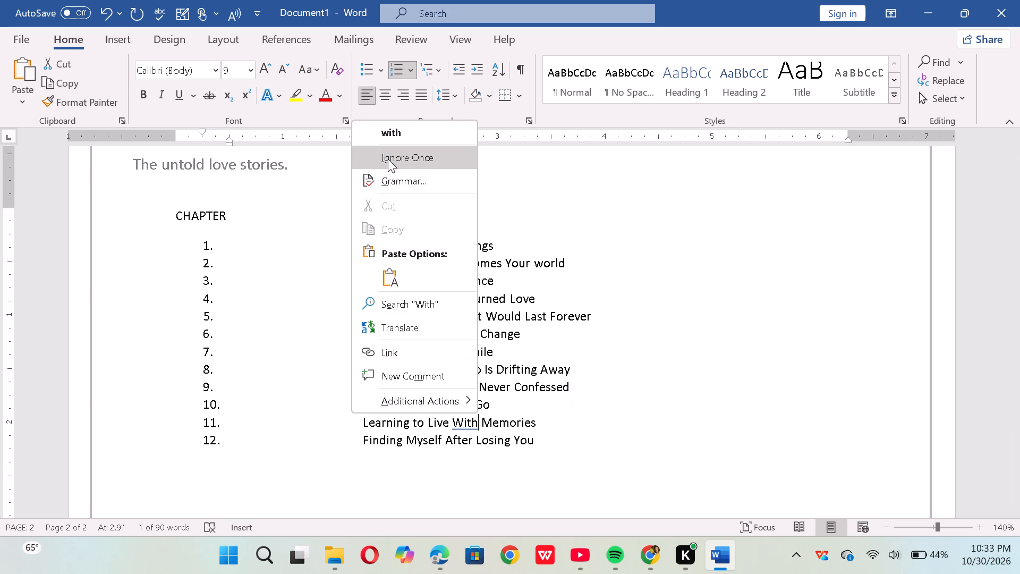
click(388, 159)
Add list item 13 directly below the chapter 12 title.
click(535, 439)
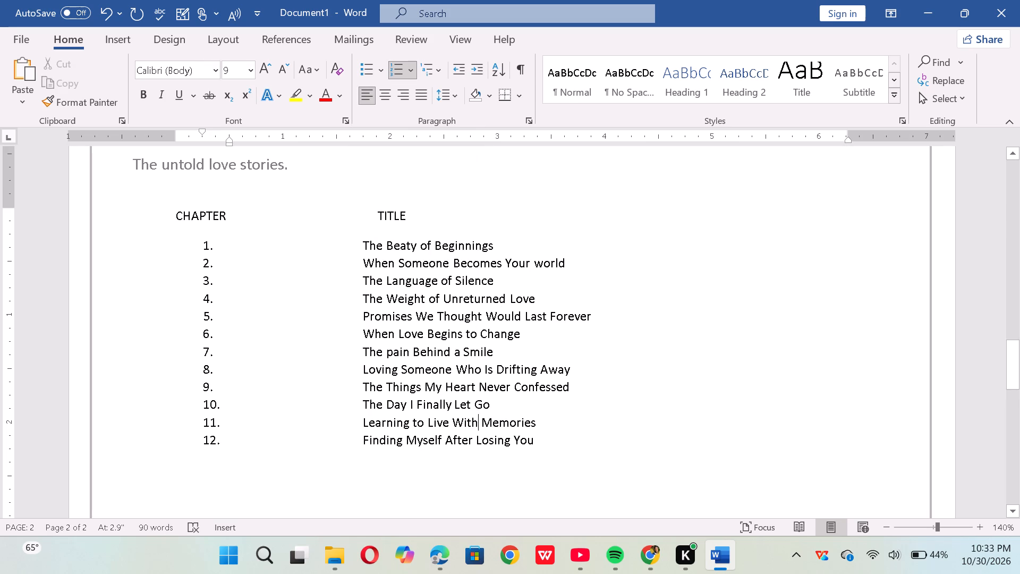
key(Return)
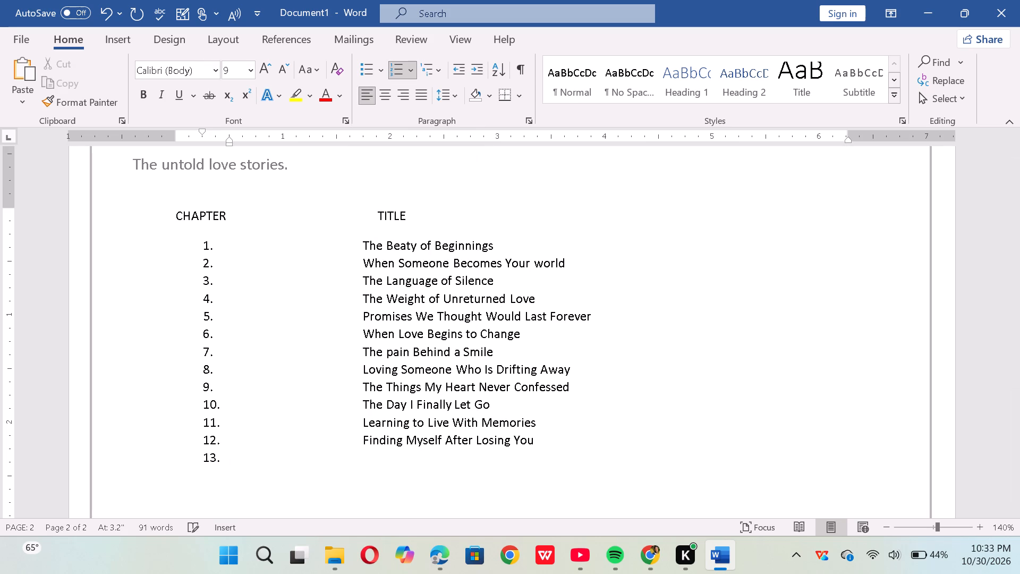
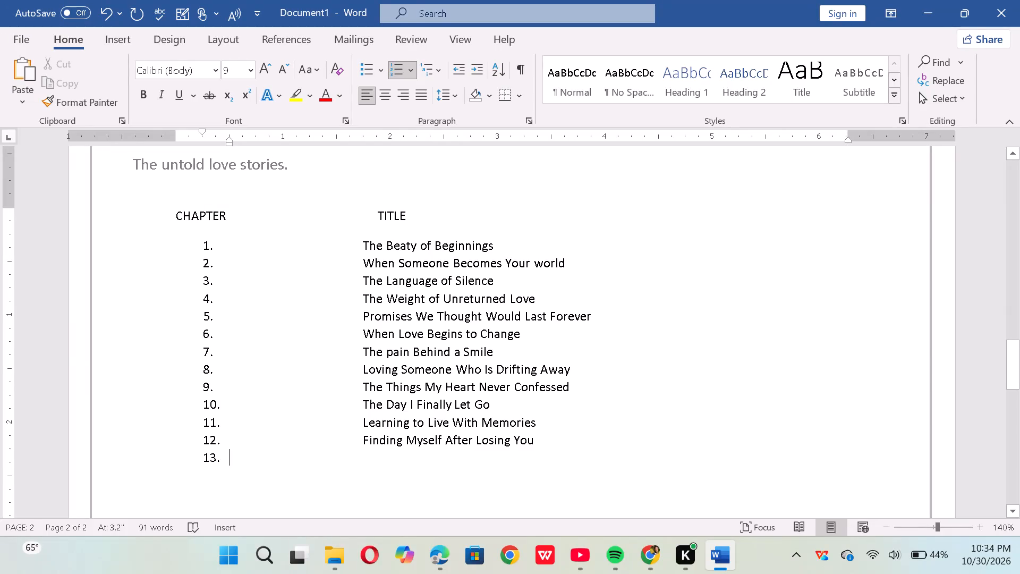
Pad list item 13 with spaces to line up with the chapter titles above.
click(548, 437)
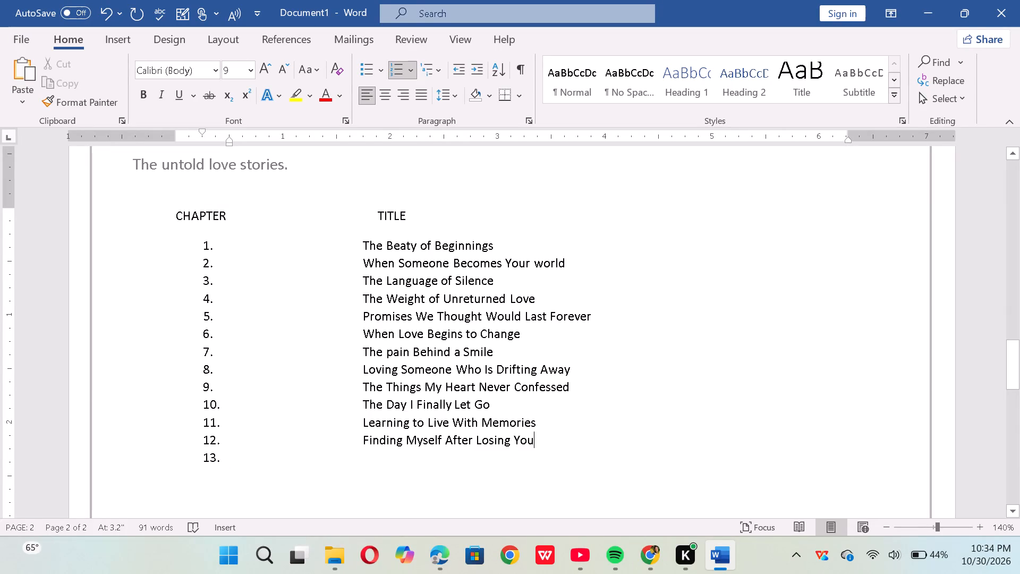
click(375, 457)
key(space)
key(space)
key(space)
key(space)
key(space)
key(space)
key(space)
key(space)
key(space)
key(space)
key(space)
key(space)
key(space)
key(space)
key(space)
key(space)
key(space)
key(space)
key(space)
key(space)
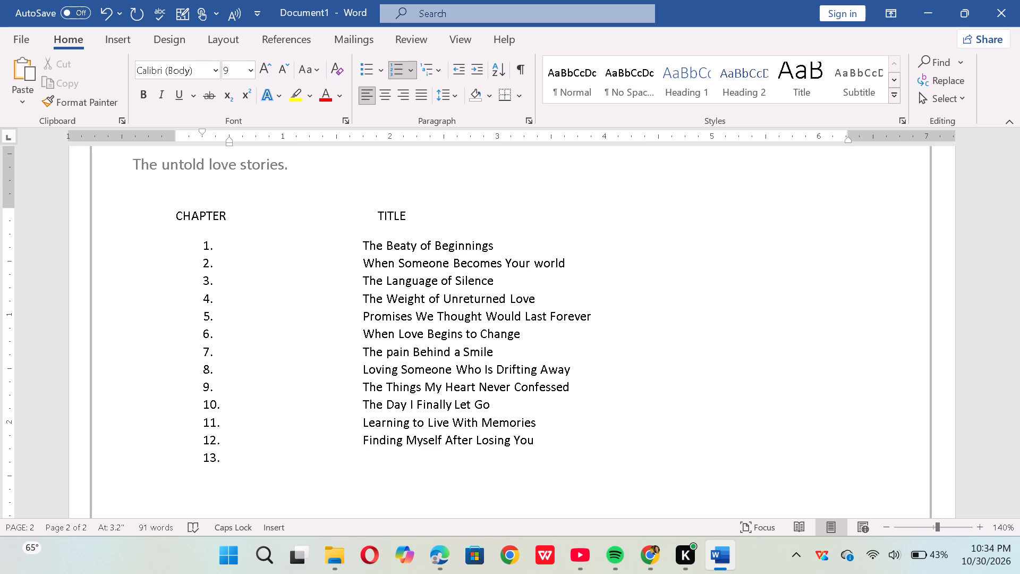
Enter "Forgiveness Without Returning" as the title for chapter 13, capitalizing each word.
key(f)
text(orgi)
text(veness)
key(space)
text(thout)
key(space)
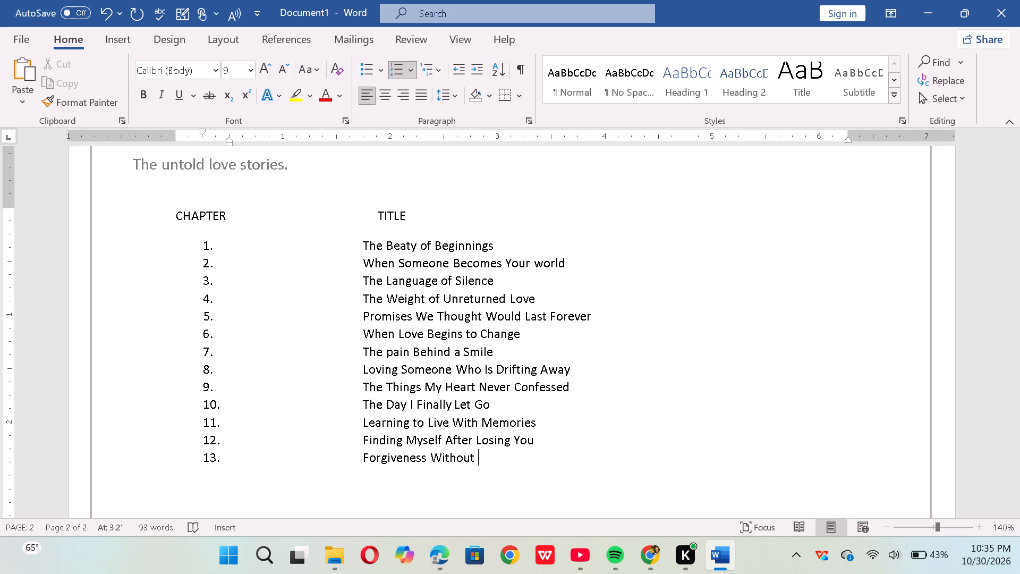
key(r)
key(e)
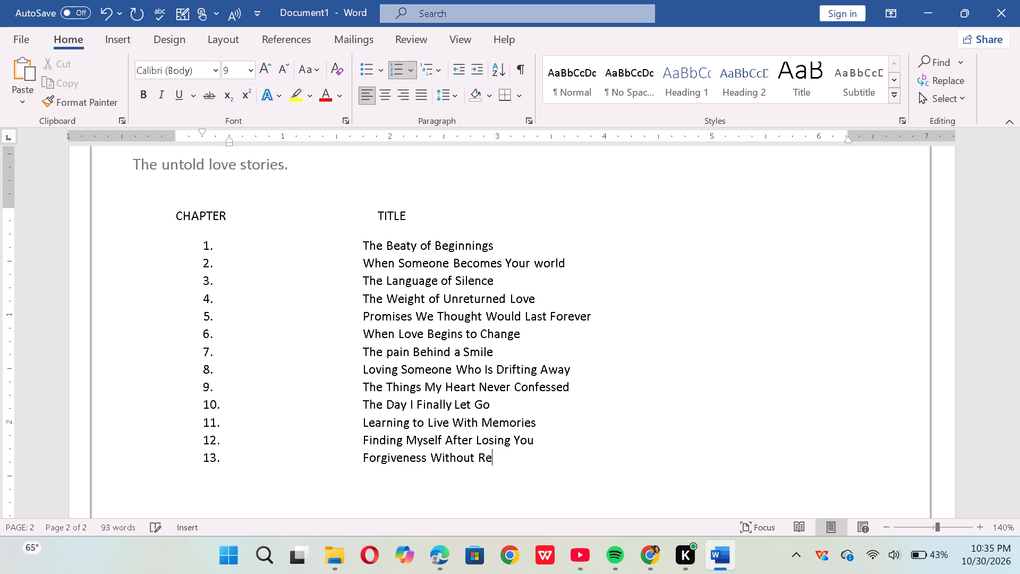
text(tur)
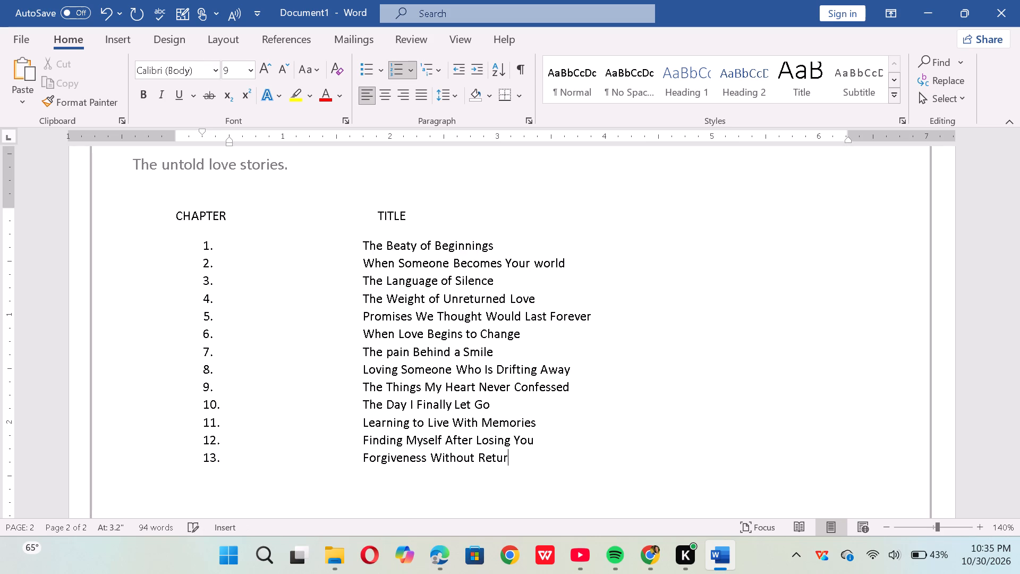
text(ni)
text(ng)
Add list item 14 directly below chapter 13 and pad it with spaces to line up with the titles above.
key(Return)
key(space)
key(space)
key(space)
key(space)
key(space)
key(space)
key(space)
key(space)
key(space)
key(space)
key(space)
key(space)
key(space)
key(space)
key(space)
key(space)
key(space)
key(space)
key(space)
key(space)
key(space)
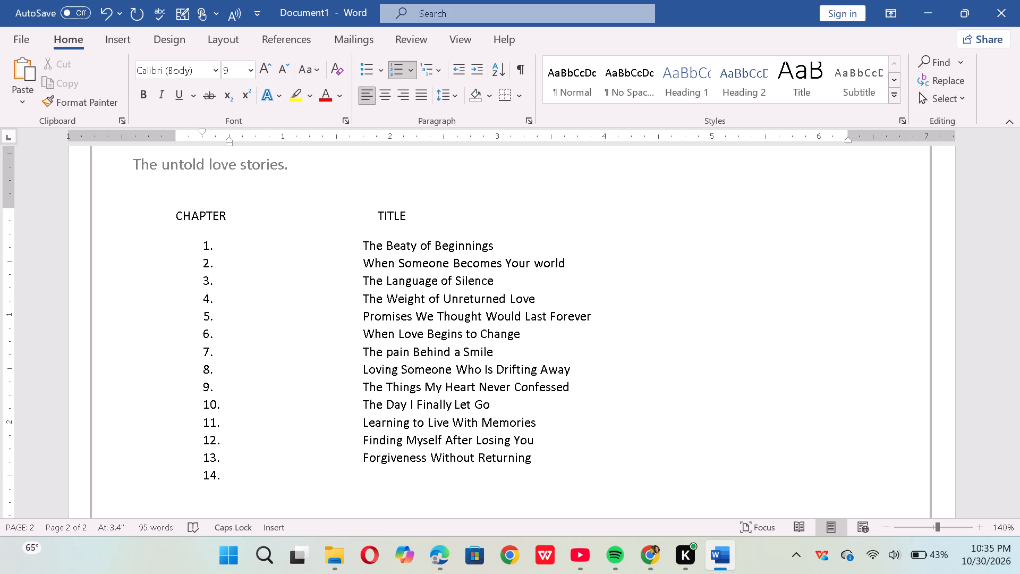
Enter "Learning to love Again" as the title for chapter 14.
key(l)
text(ea)
key(e)
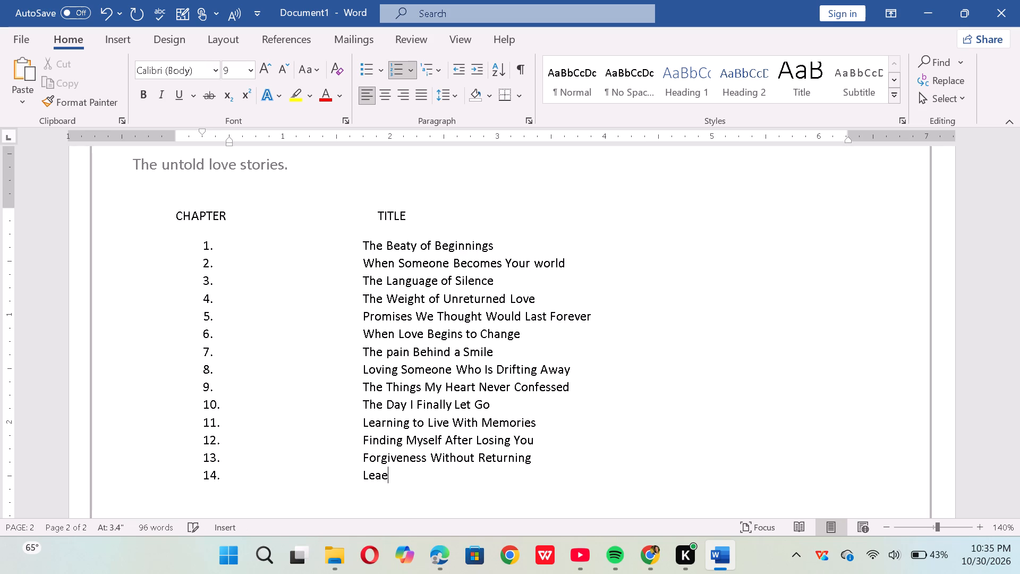
key(BackSpace)
text(rning)
key(space)
text(to love)
key(space)
key(a)
key(g)
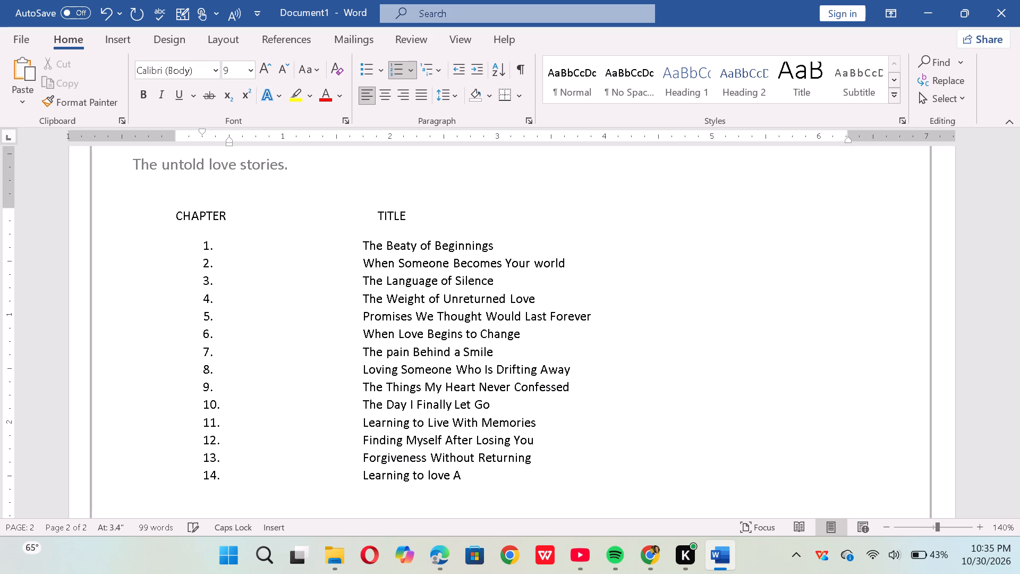
key(BackSpace)
text(gain)
key(space)
Add list item 15 directly below chapter 14 and pad it with spaces to line up with the titles above.
key(Return)
key(space)
key(space)
key(space)
key(space)
key(space)
key(space)
key(space)
key(space)
key(space)
key(space)
key(space)
key(space)
key(space)
key(space)
key(space)
key(space)
key(space)
key(space)
key(space)
key(space)
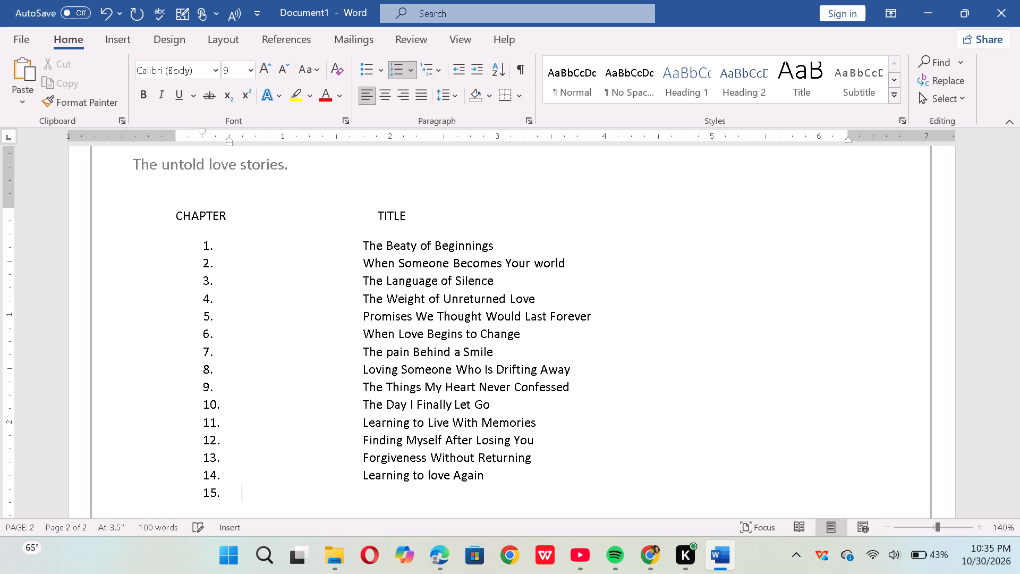
key(space)
Enter "The love I Finally Deserved" as the title for chapter 15, with two spaces after "I".
text(THE)
key(space)
key(BackSpace)
key(BackSpace)
key(BackSpace)
key(h)
text(e love)
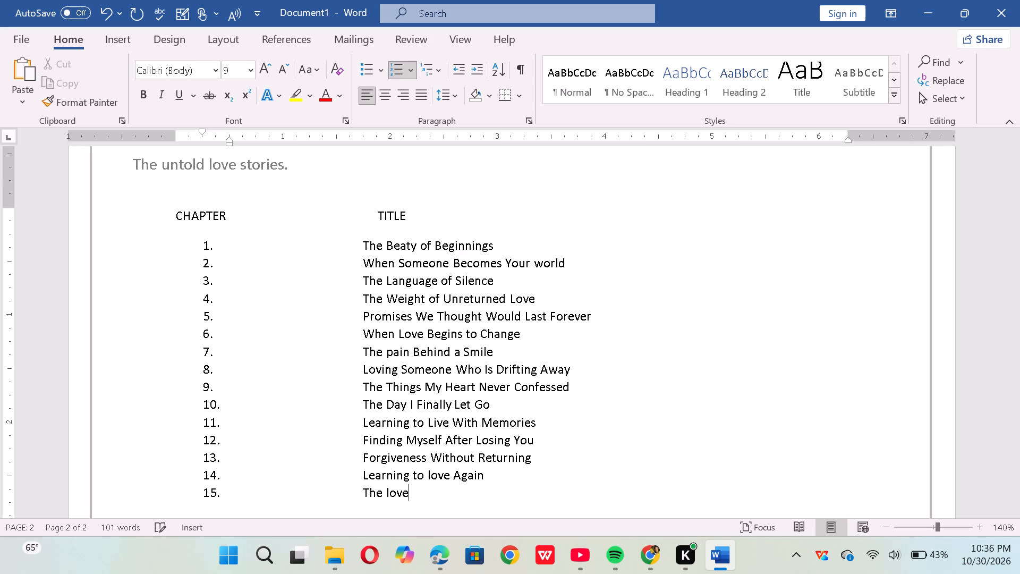
key(space)
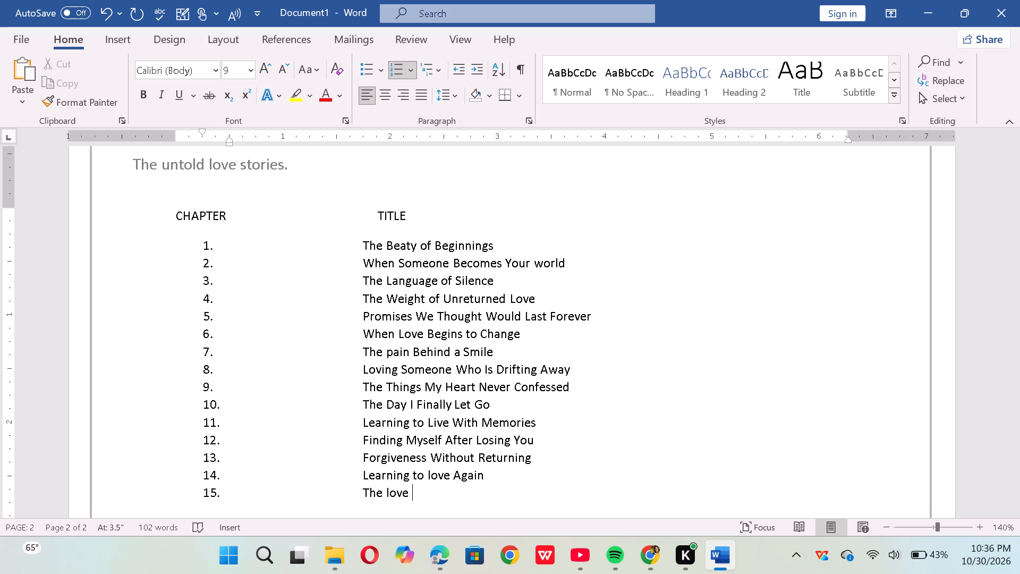
text(I)
key(space)
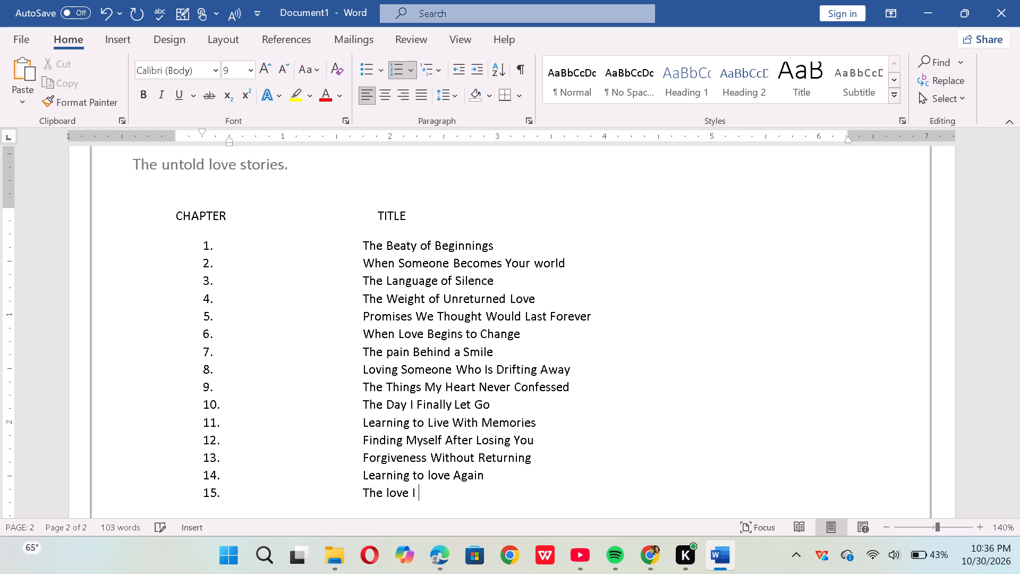
key(f)
key(BackSpace)
key(BackSpace)
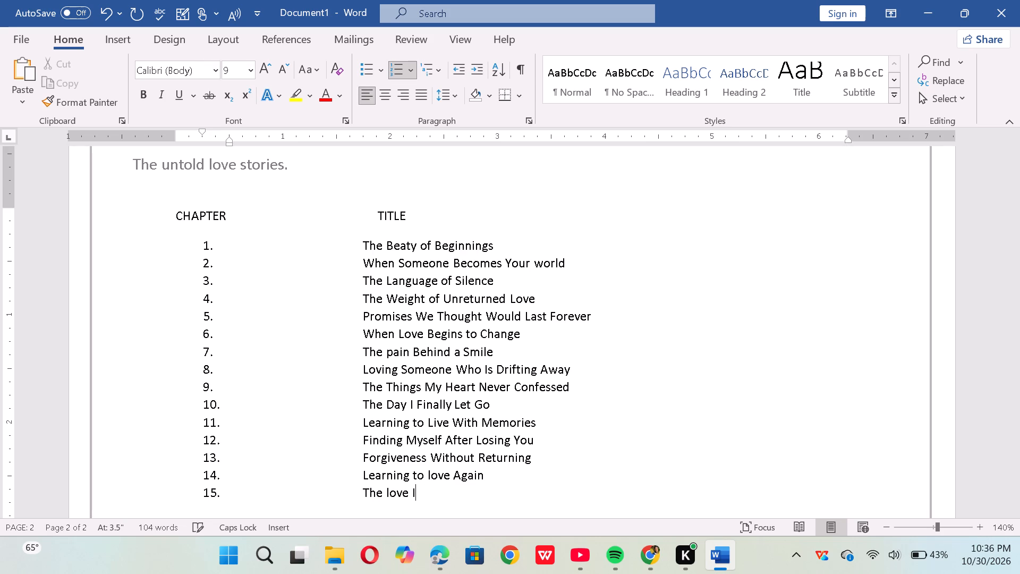
key(space)
key(space)
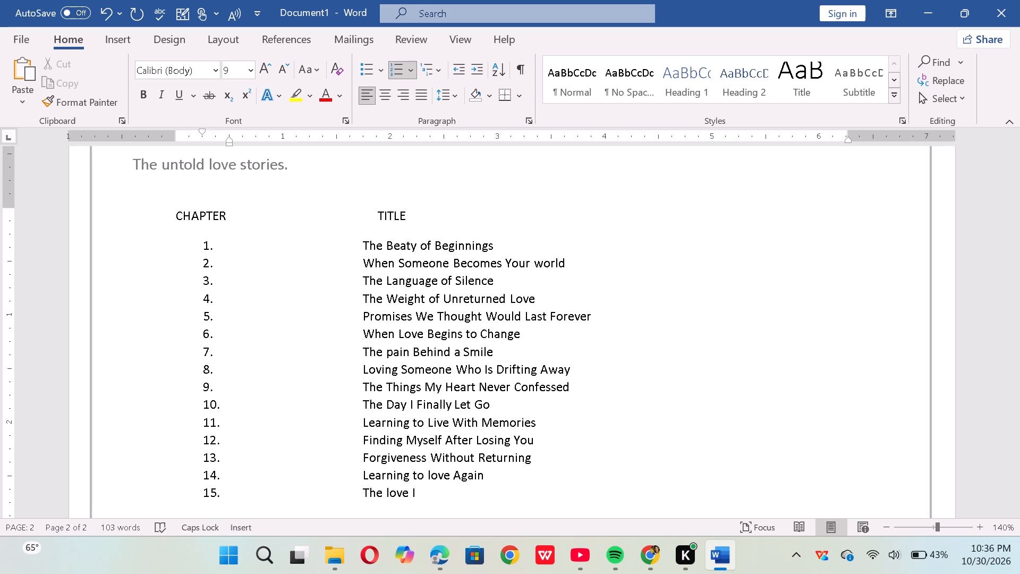
key(f)
text(inally)
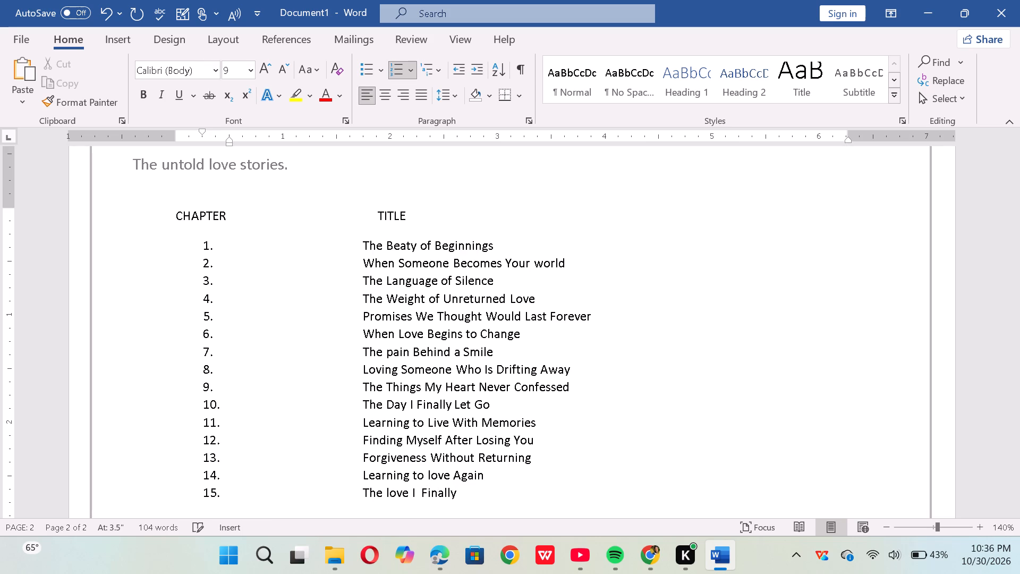
key(space)
key(d)
key(BackSpace)
text(DE)
key(BackSpace)
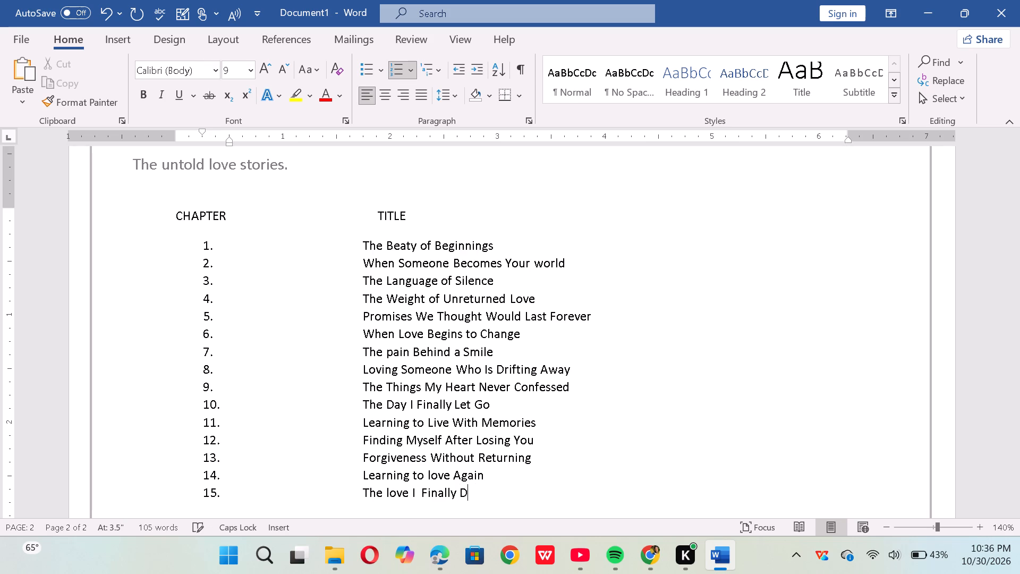
key(e)
text(served)
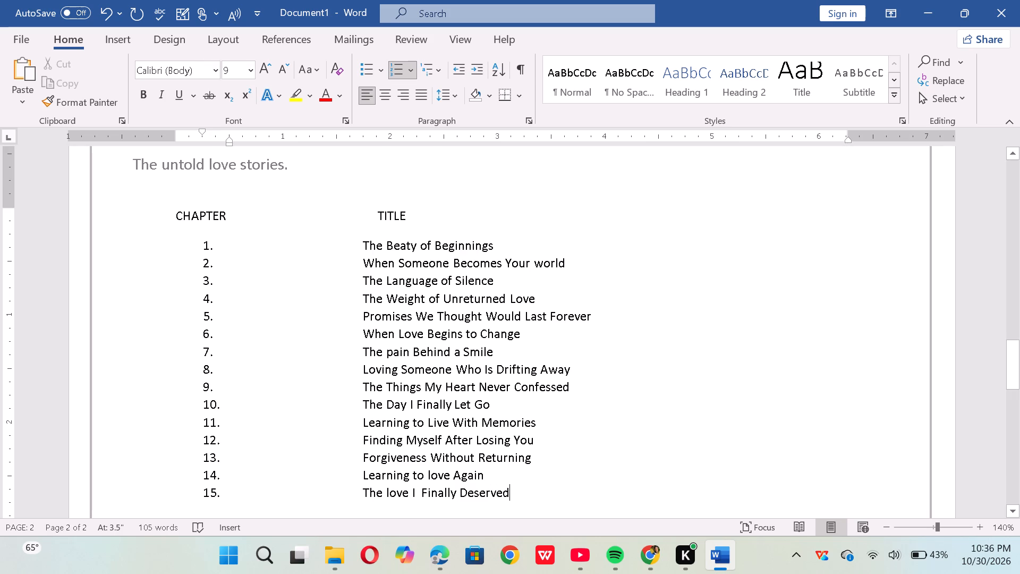
Select the 15 chapter list items and change the document's theme fonts to Candara.
scroll(444, 391, down, 1)
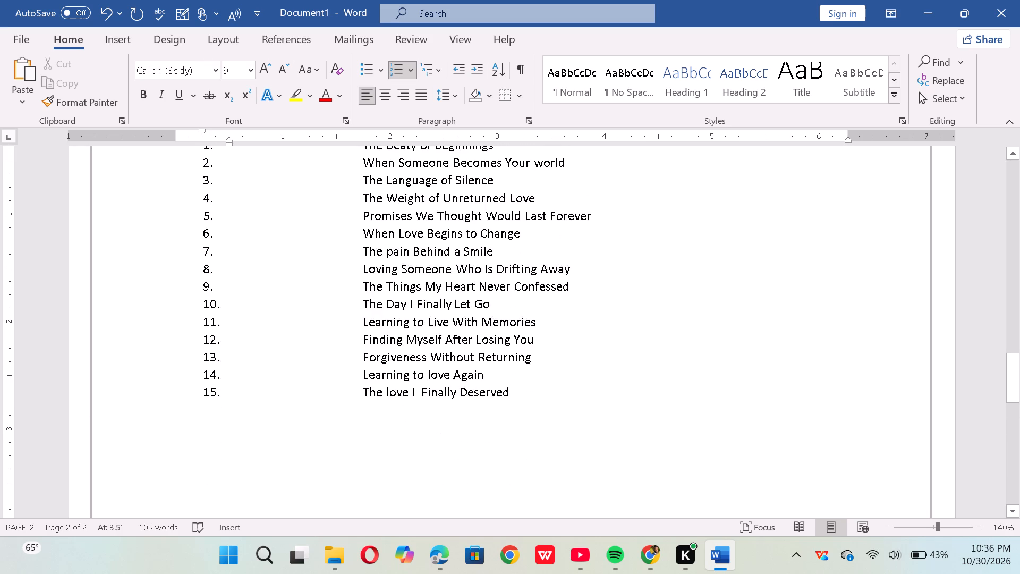
scroll(520, 251, up, 1)
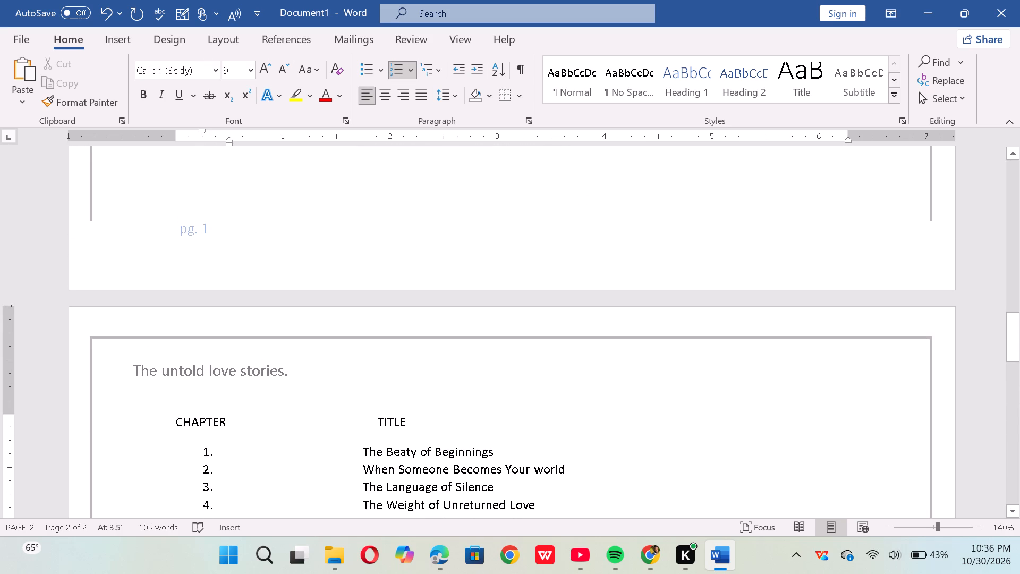
scroll(520, 251, up, 1)
scroll(372, 377, down, 1)
scroll(372, 377, left, 1)
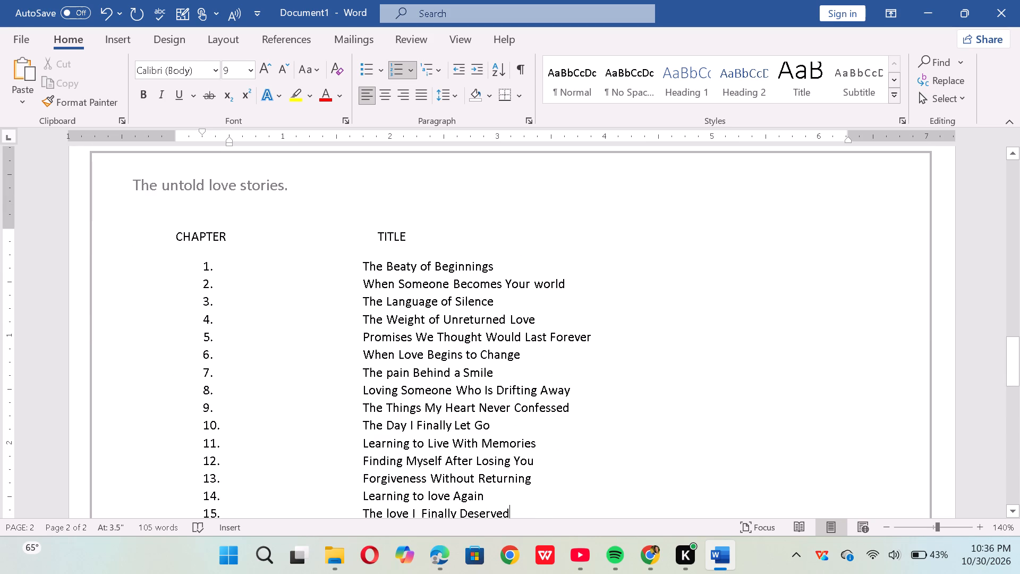
scroll(372, 377, left, 2)
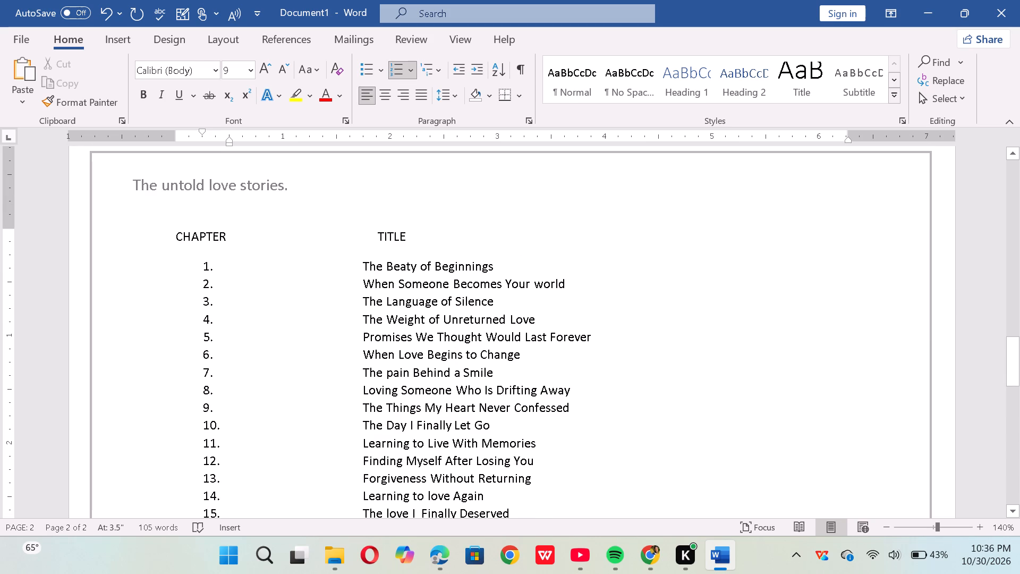
drag(200, 264, 533, 530)
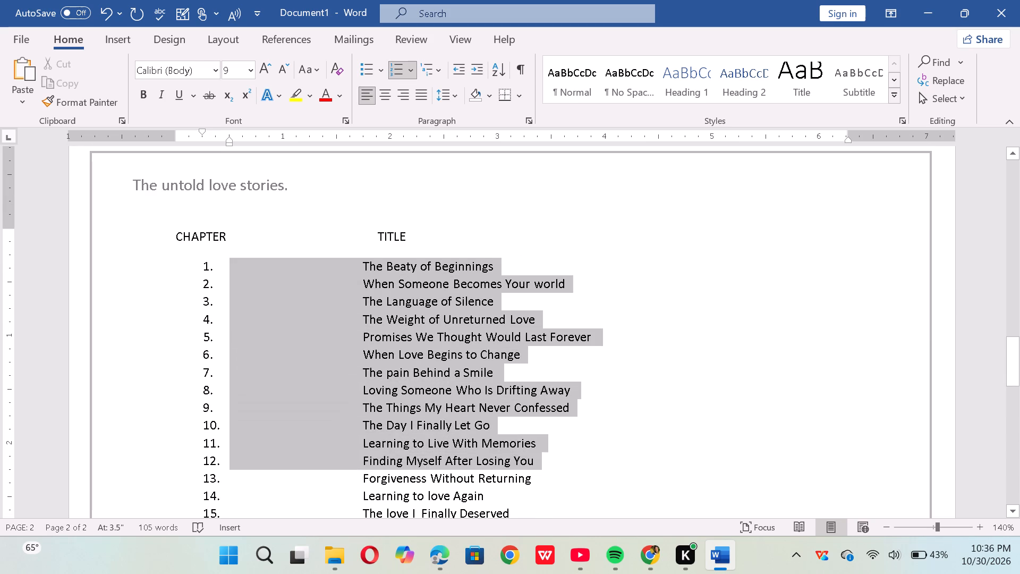
drag(533, 530, 540, 255)
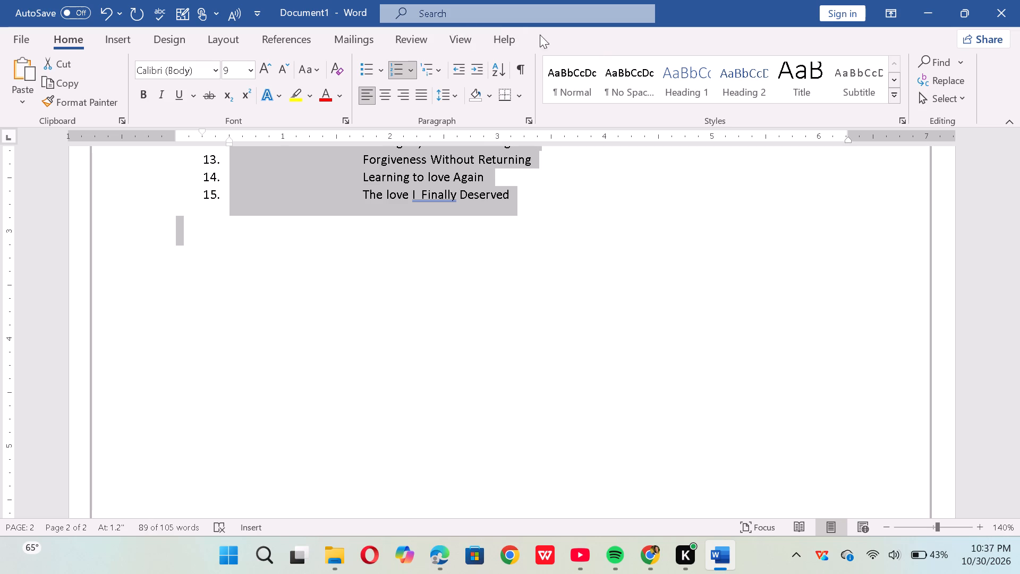
click(187, 45)
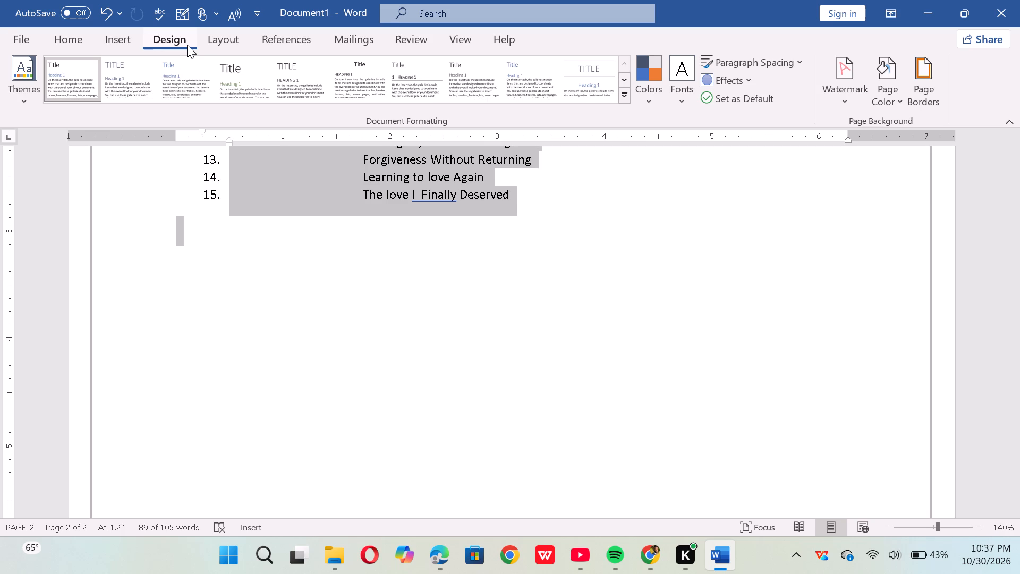
click(680, 96)
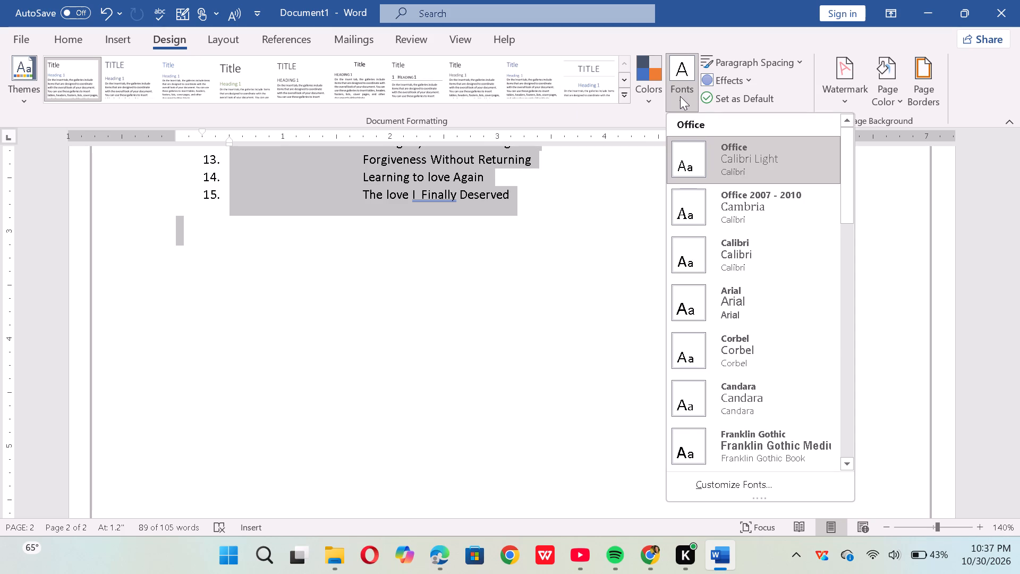
click(785, 400)
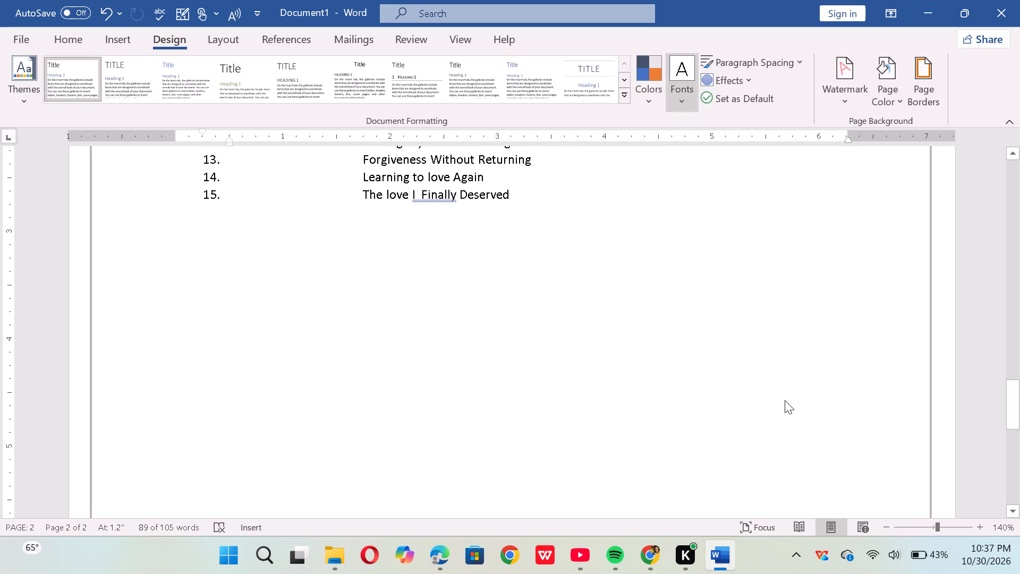
scroll(587, 335, up, 3)
scroll(587, 335, down, 1)
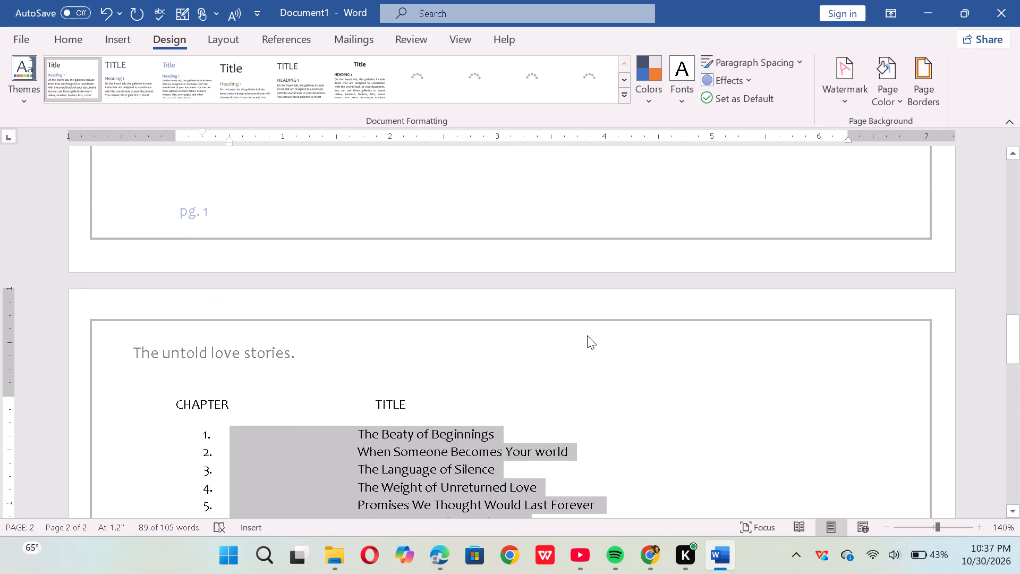
scroll(587, 335, down, 1)
Set the paragraph spacing before the chapter 14 list item to 30 pt.
click(587, 335)
click(587, 335)
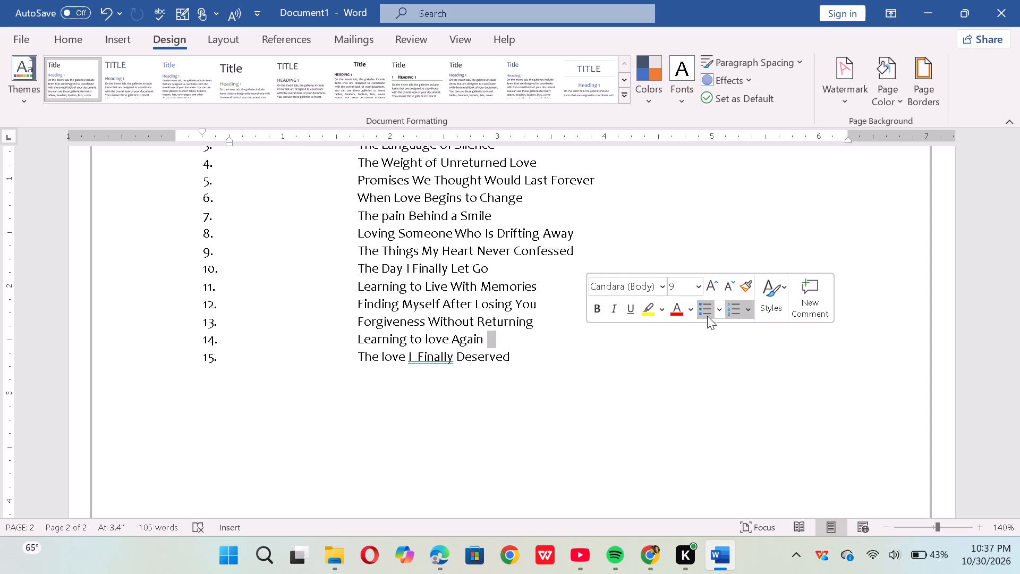
click(771, 311)
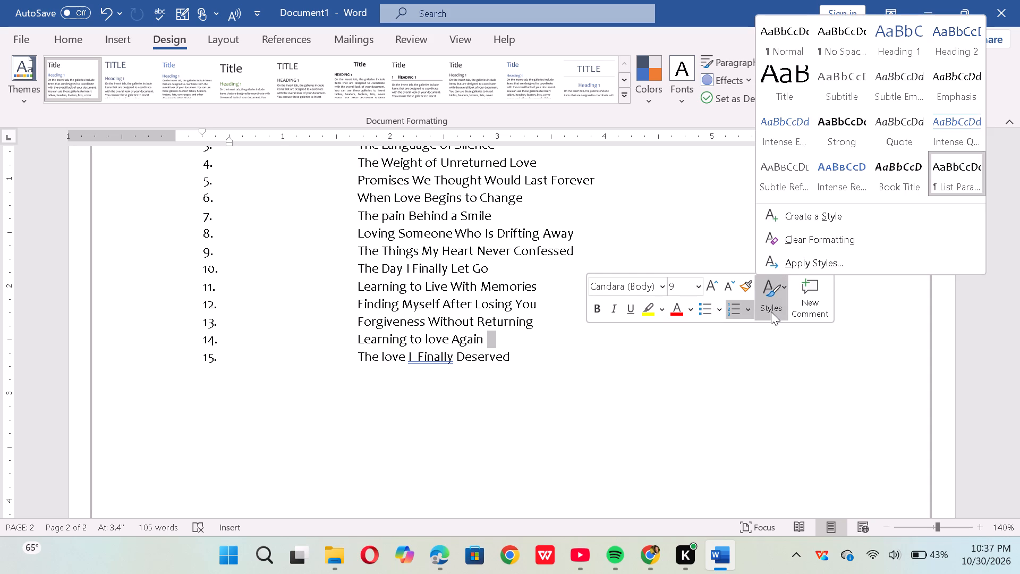
click(702, 342)
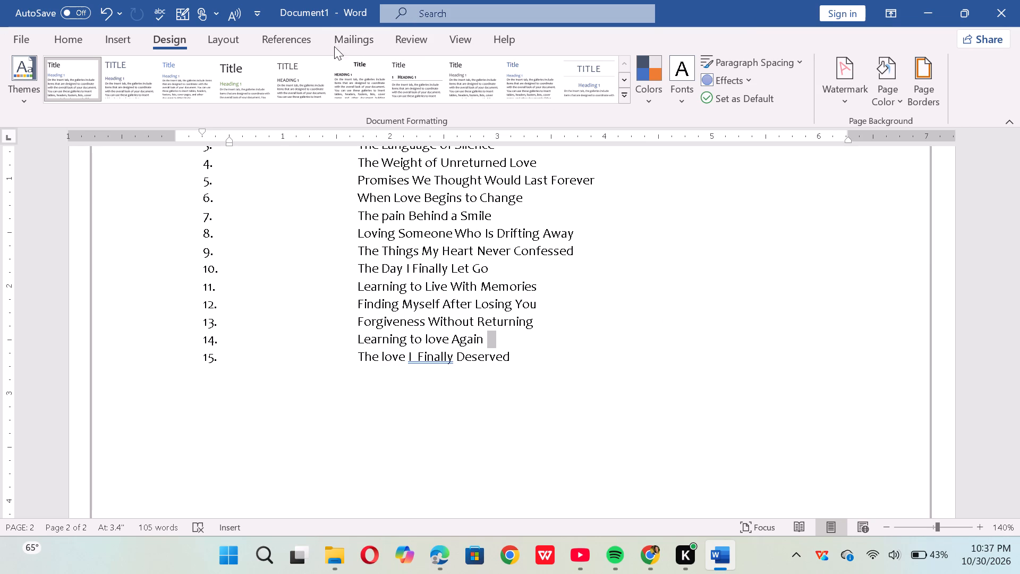
click(218, 39)
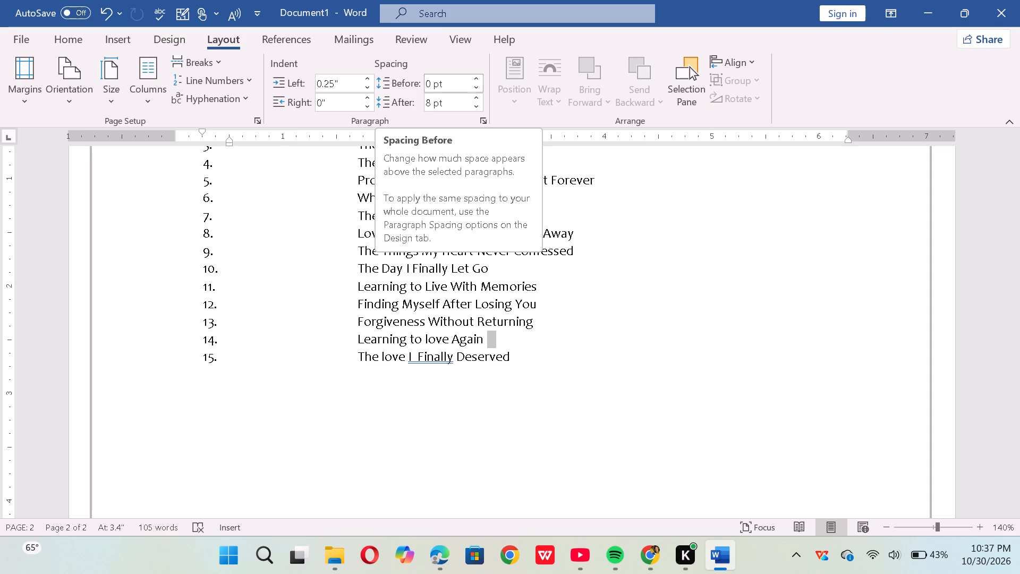
click(478, 89)
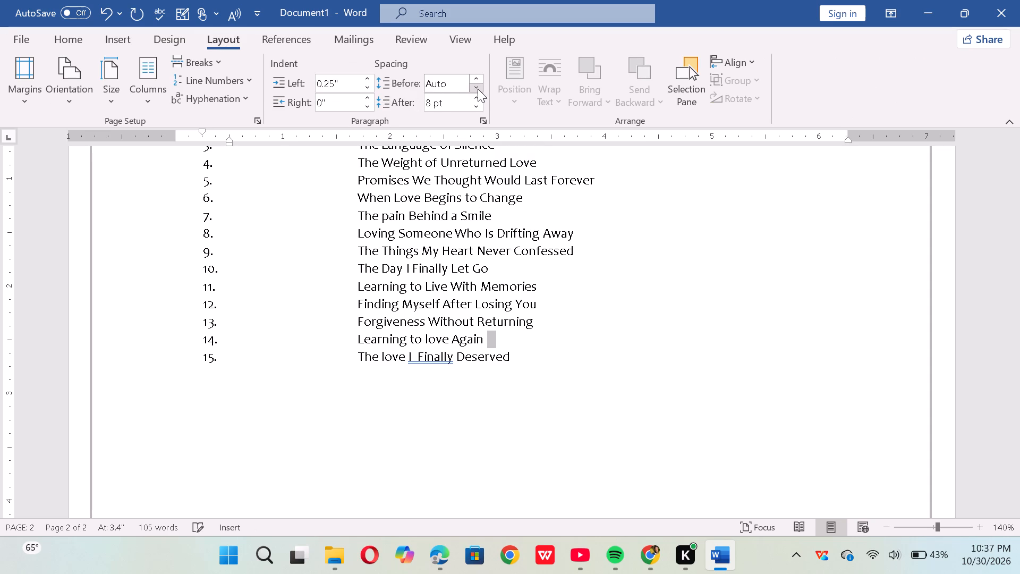
triple_click(478, 89)
triple_click(478, 89)
triple_click(478, 89)
click(478, 89)
drag(478, 89, 479, 77)
click(479, 77)
click(477, 77)
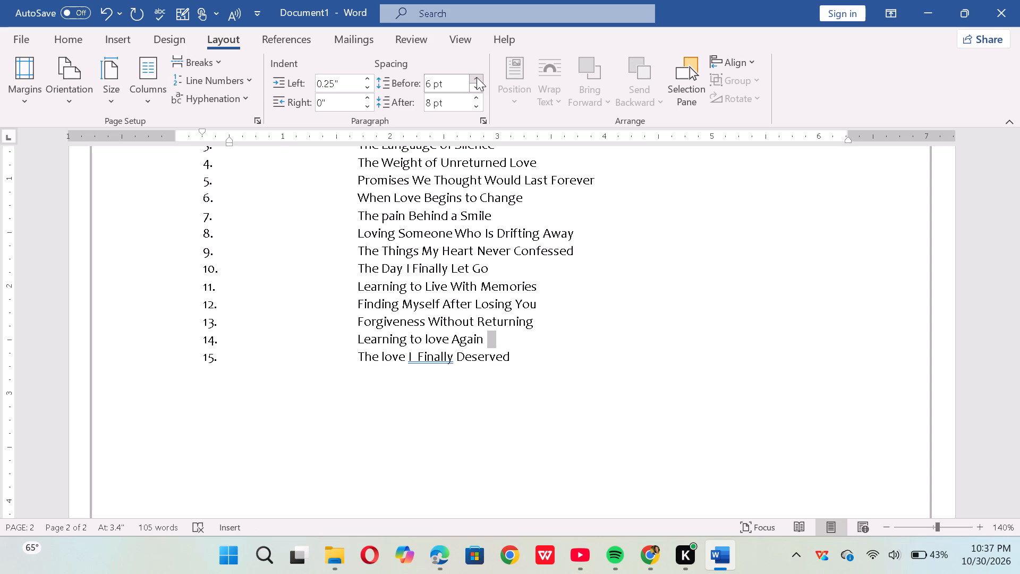
click(477, 77)
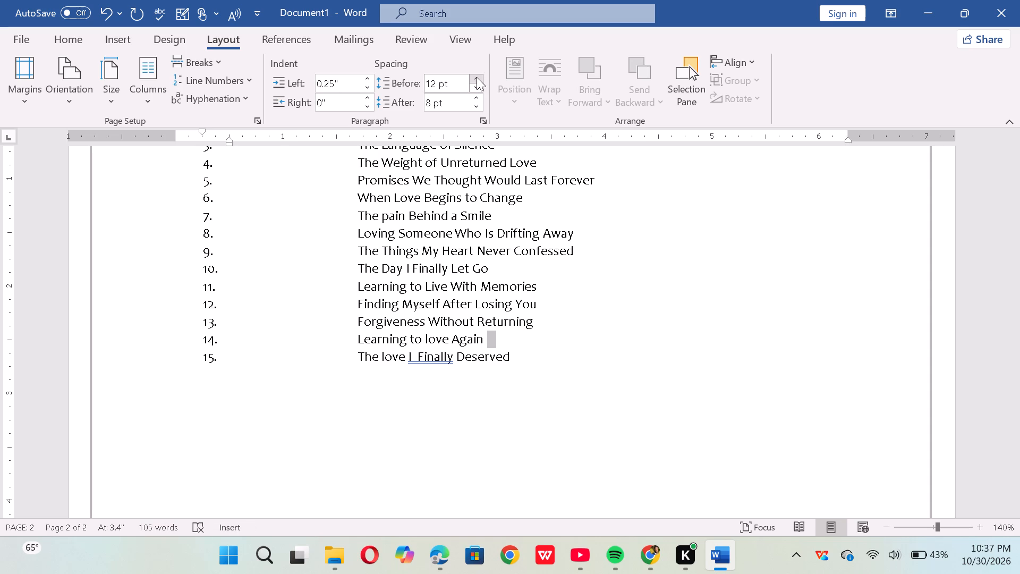
click(477, 77)
click(477, 77)
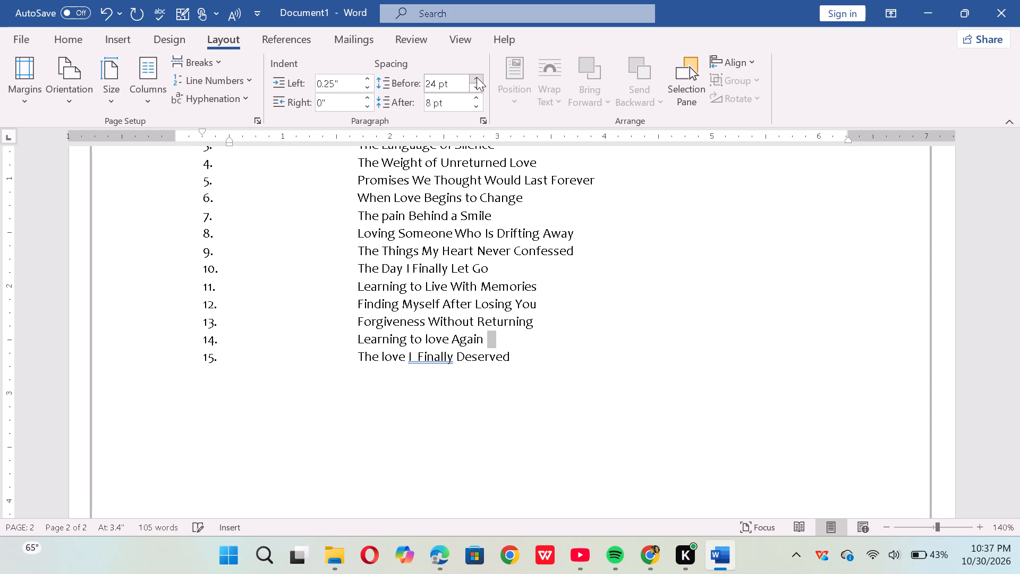
triple_click(475, 88)
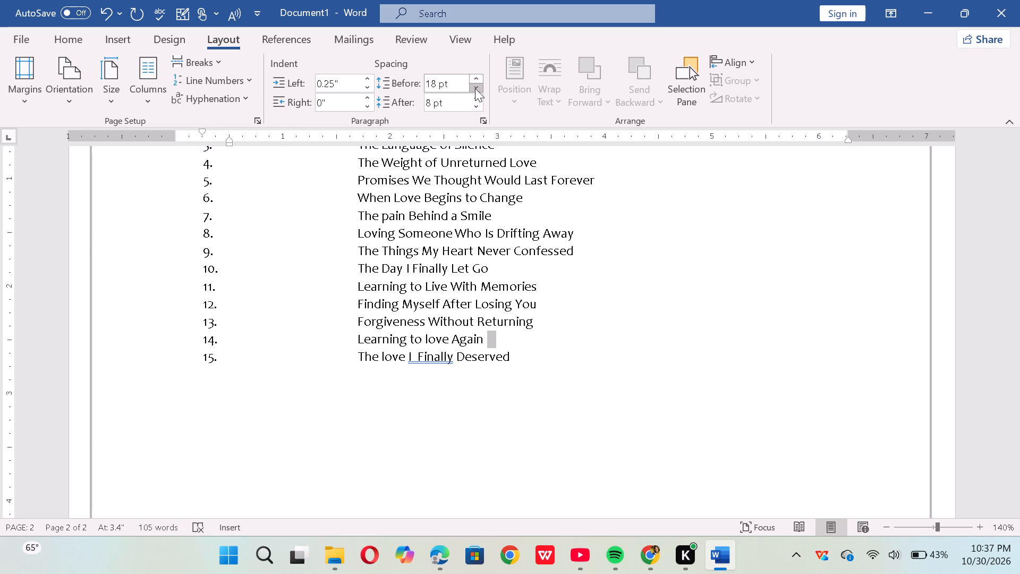
triple_click(475, 88)
triple_click(475, 88)
triple_click(475, 88)
drag(475, 88, 475, 87)
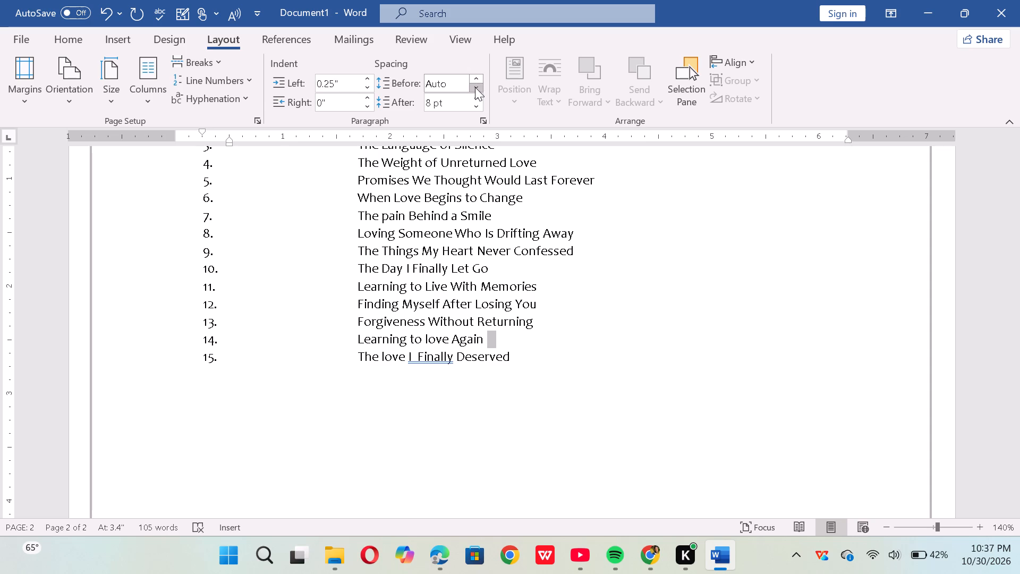
drag(475, 87, 475, 75)
triple_click(475, 75)
click(475, 75)
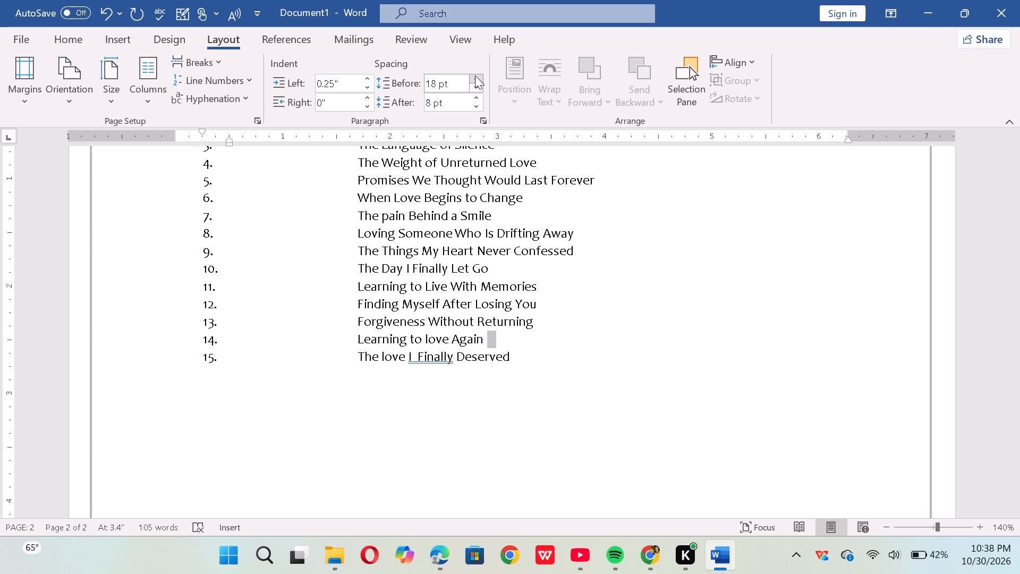
click(475, 75)
click(475, 75)
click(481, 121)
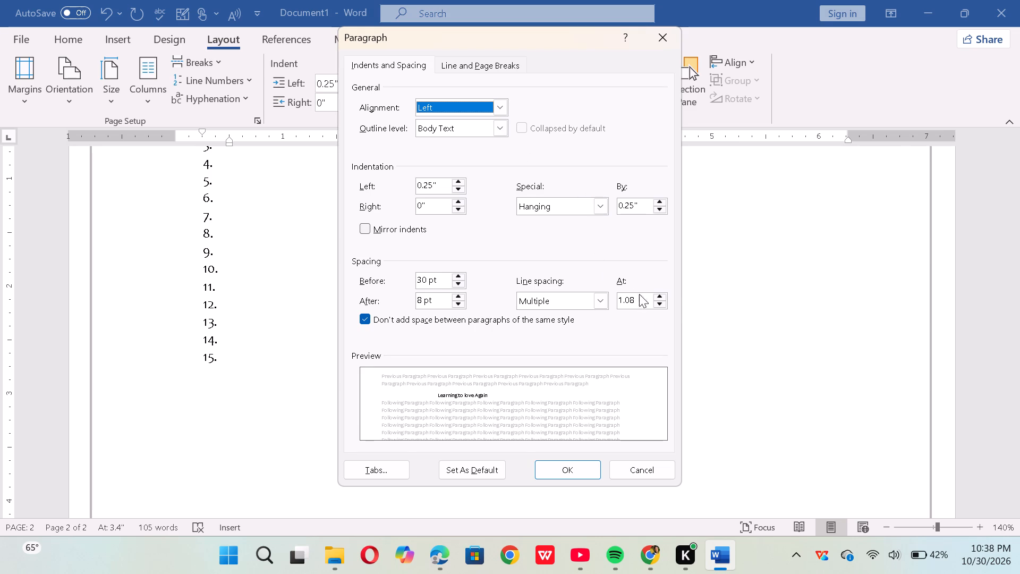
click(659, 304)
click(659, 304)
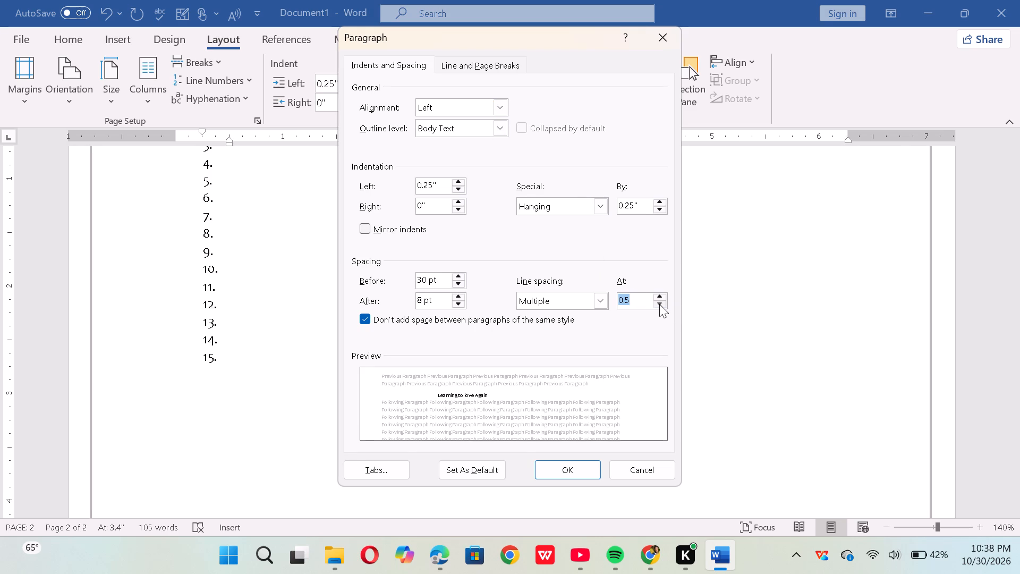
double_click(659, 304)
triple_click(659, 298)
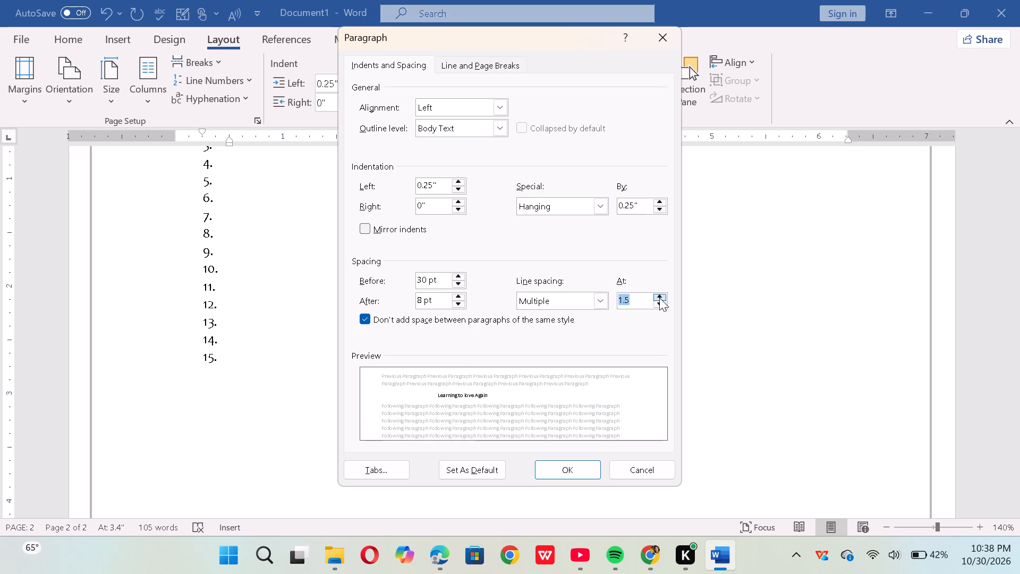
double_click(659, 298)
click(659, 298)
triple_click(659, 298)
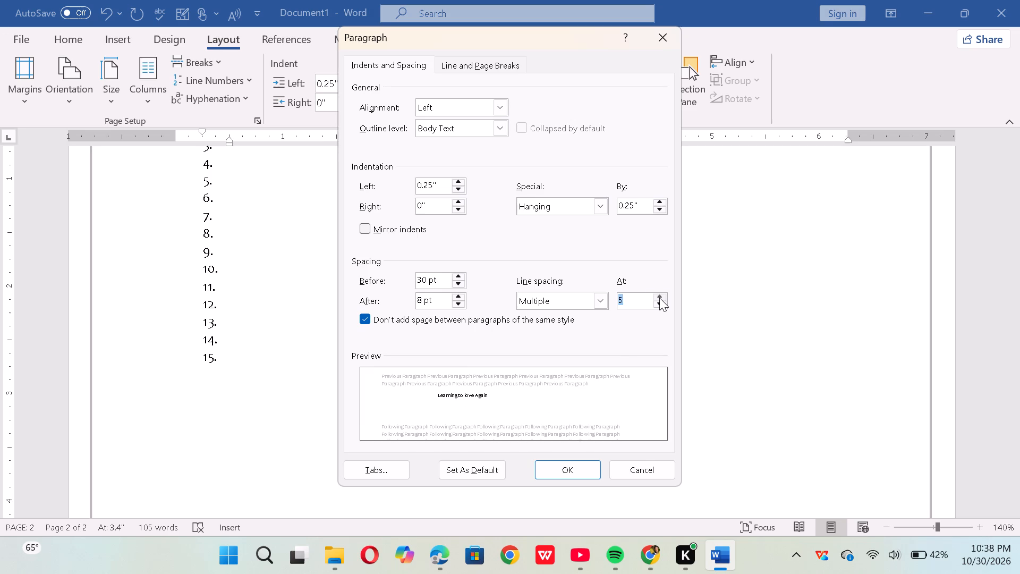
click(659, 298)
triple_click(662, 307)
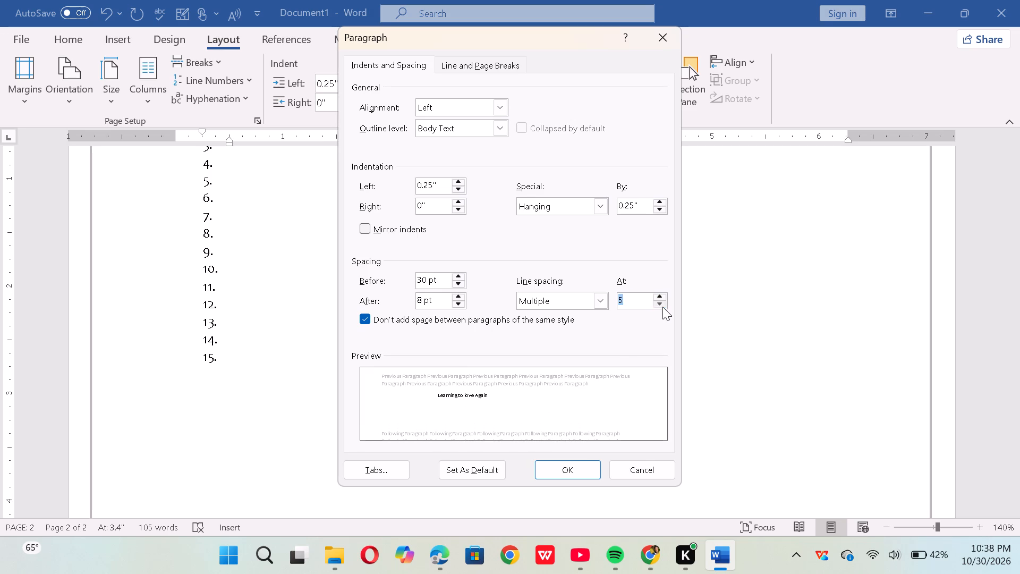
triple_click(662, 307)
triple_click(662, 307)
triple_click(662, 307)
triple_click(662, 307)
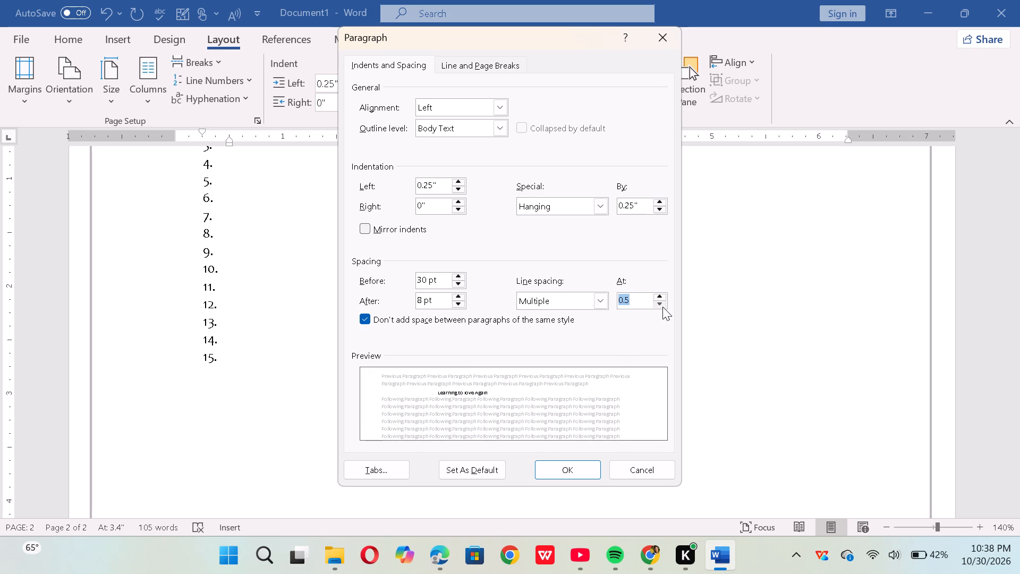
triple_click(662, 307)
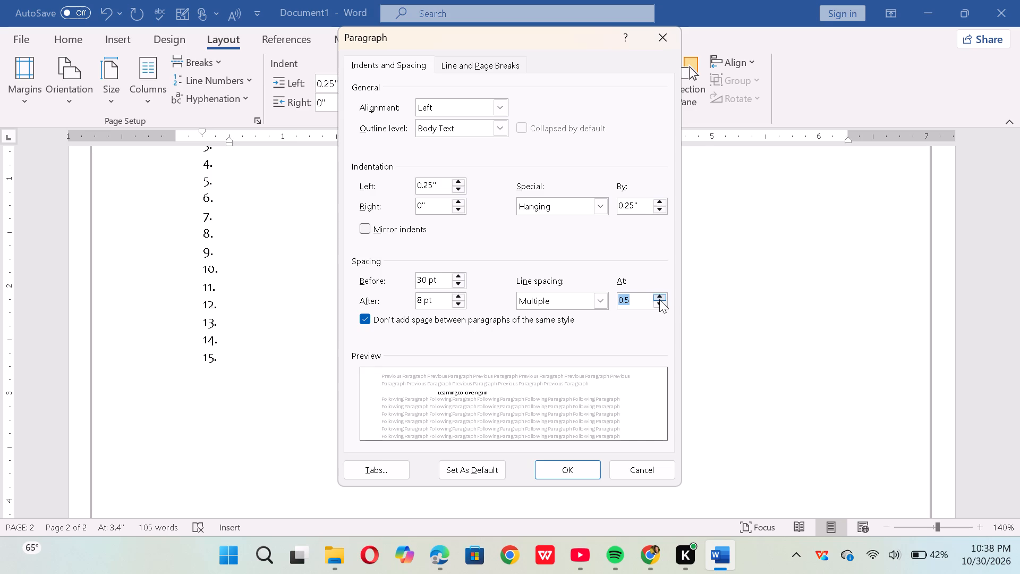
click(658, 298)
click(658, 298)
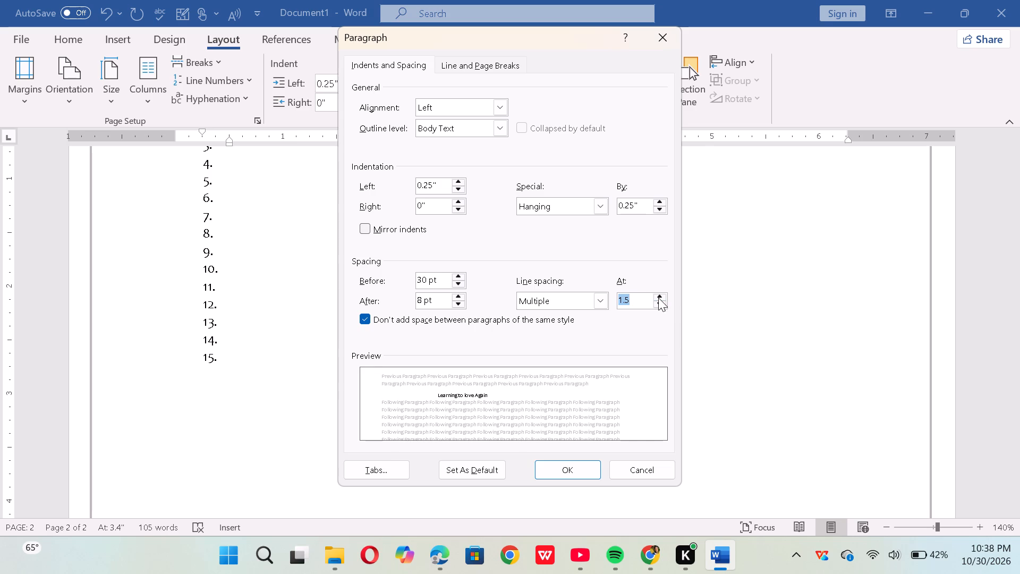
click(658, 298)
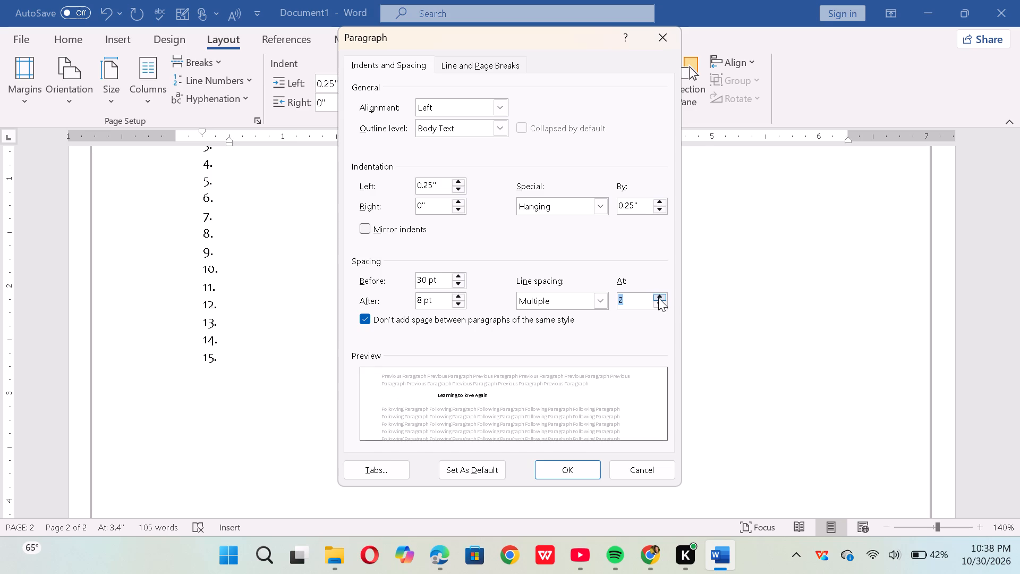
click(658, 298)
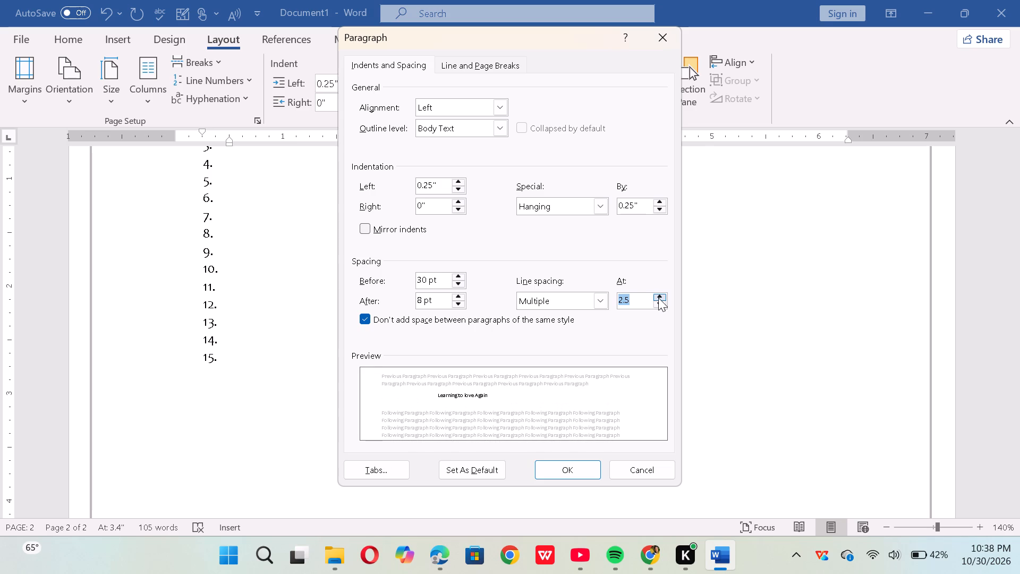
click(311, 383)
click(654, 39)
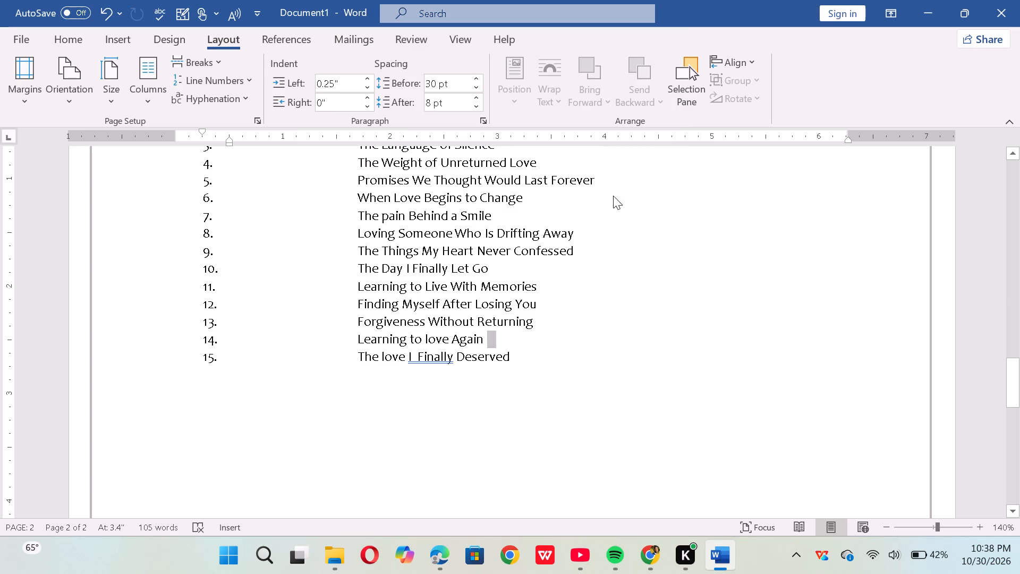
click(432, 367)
Ignore once the grammar flag on "I Finally" in the chapter 15 title.
drag(409, 357, 443, 357)
right_click(543, 354)
right_click(543, 354)
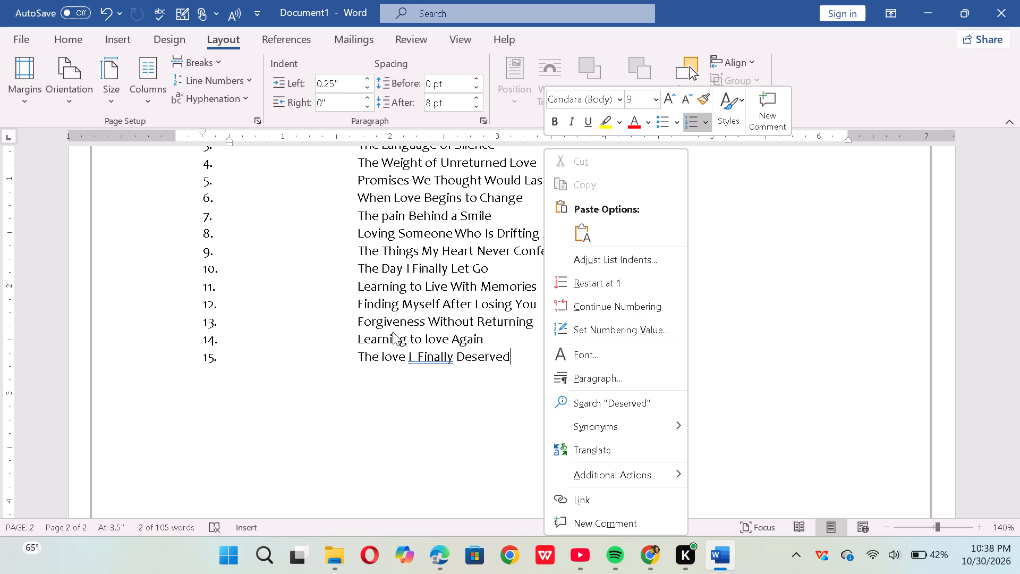
drag(398, 339, 413, 348)
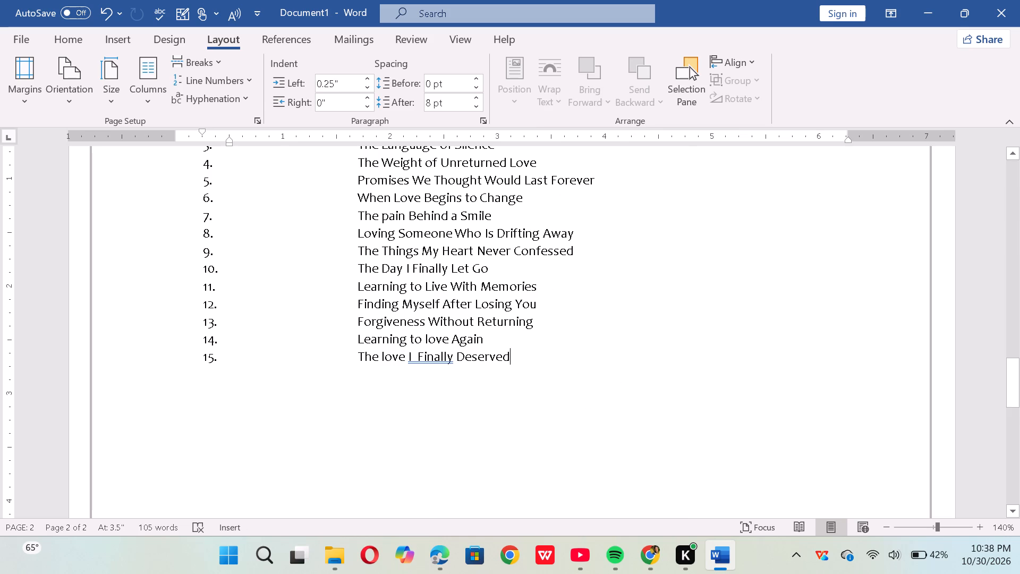
drag(408, 359, 435, 359)
right_click(435, 359)
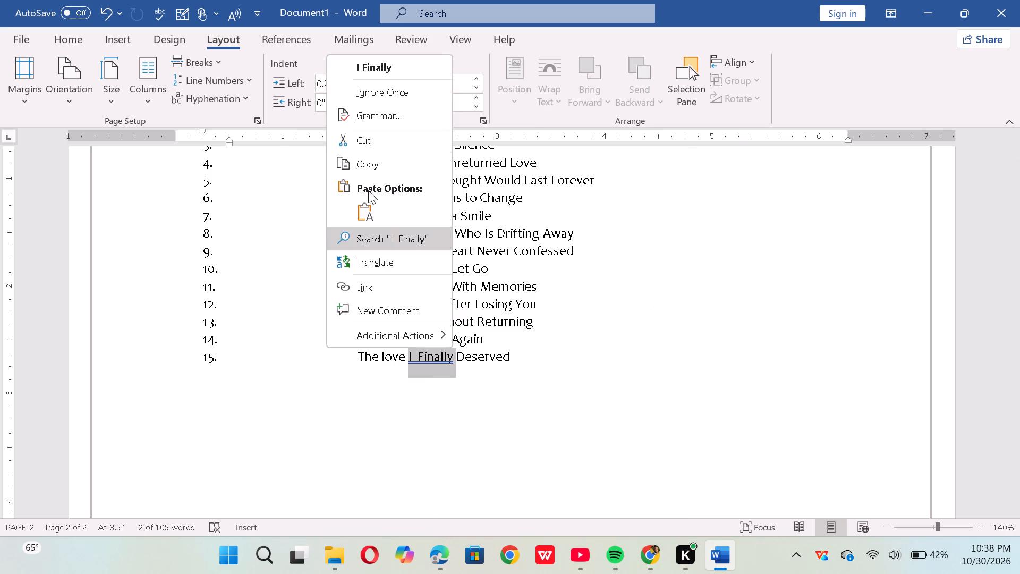
click(384, 94)
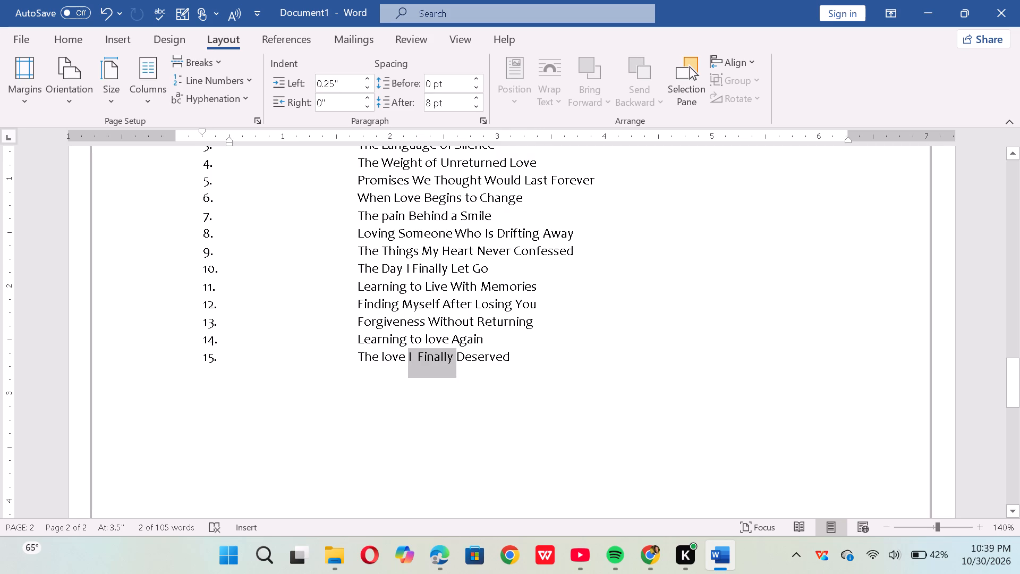
Select the 15 chapter list items and the empty paragraph below, and set their line spacing to Multiple at 2.5.
scroll(394, 263, up, 1)
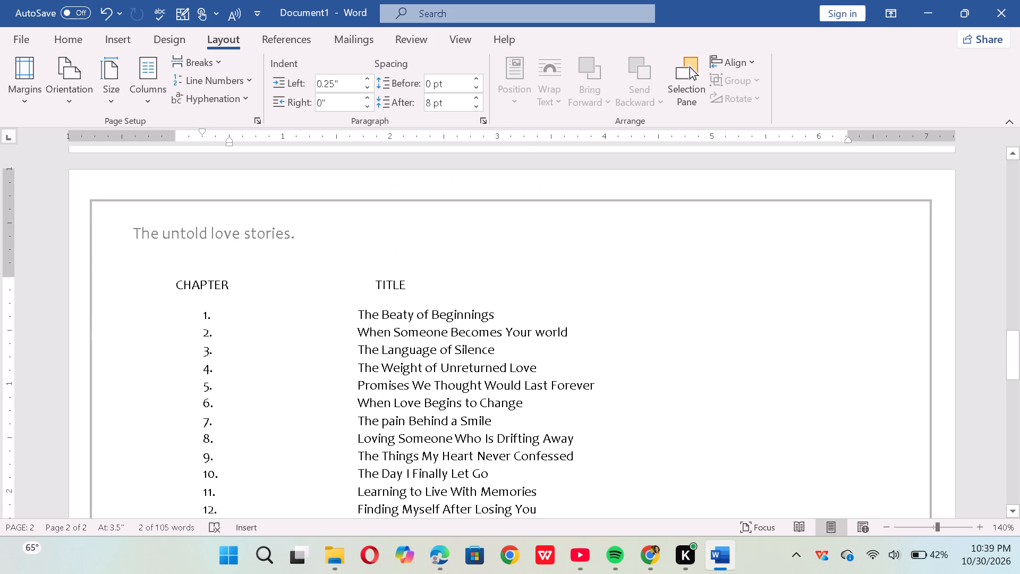
scroll(359, 302, up, 1)
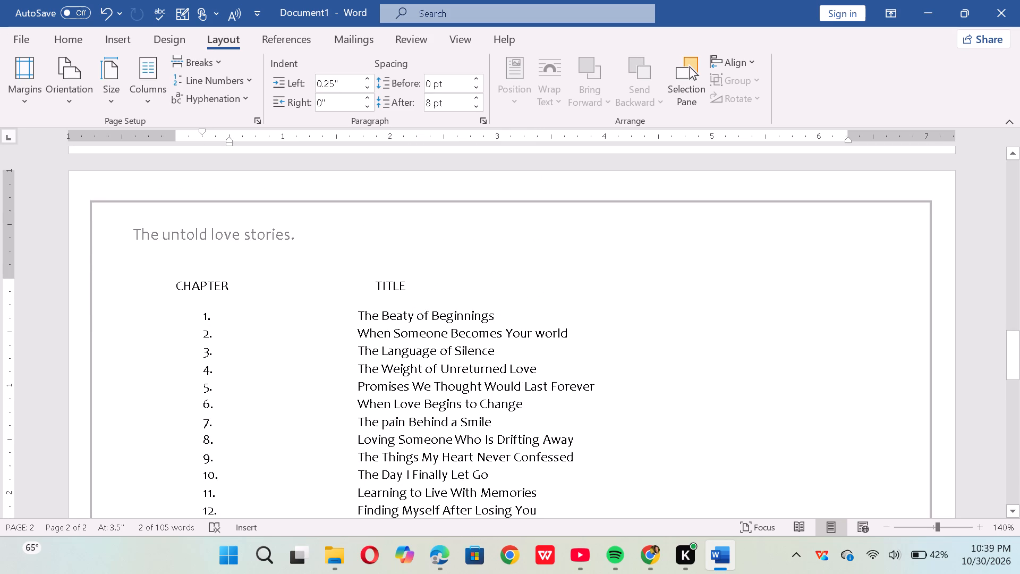
ctrl+scroll(359, 302, down, 1)
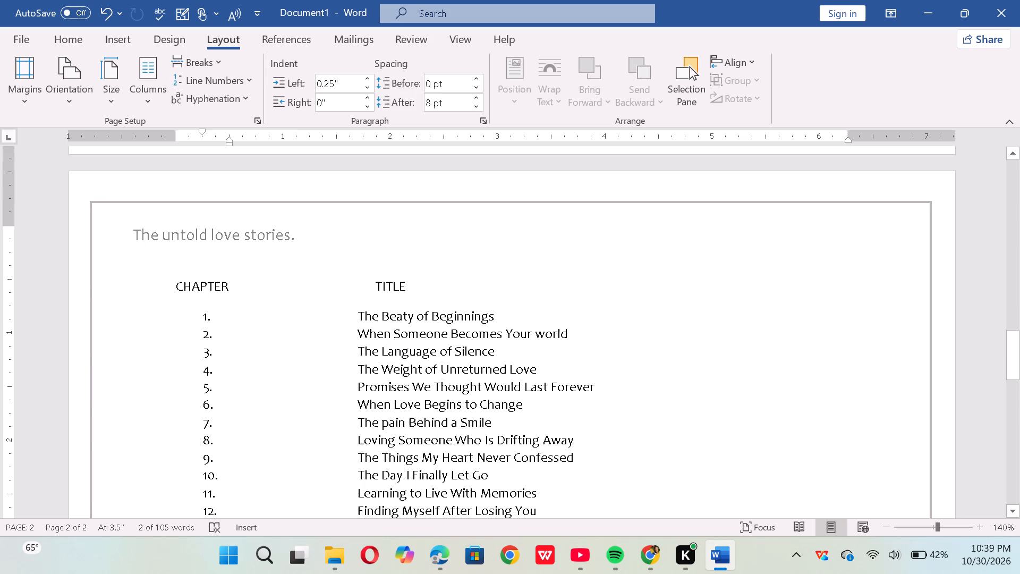
drag(361, 264, 524, 484)
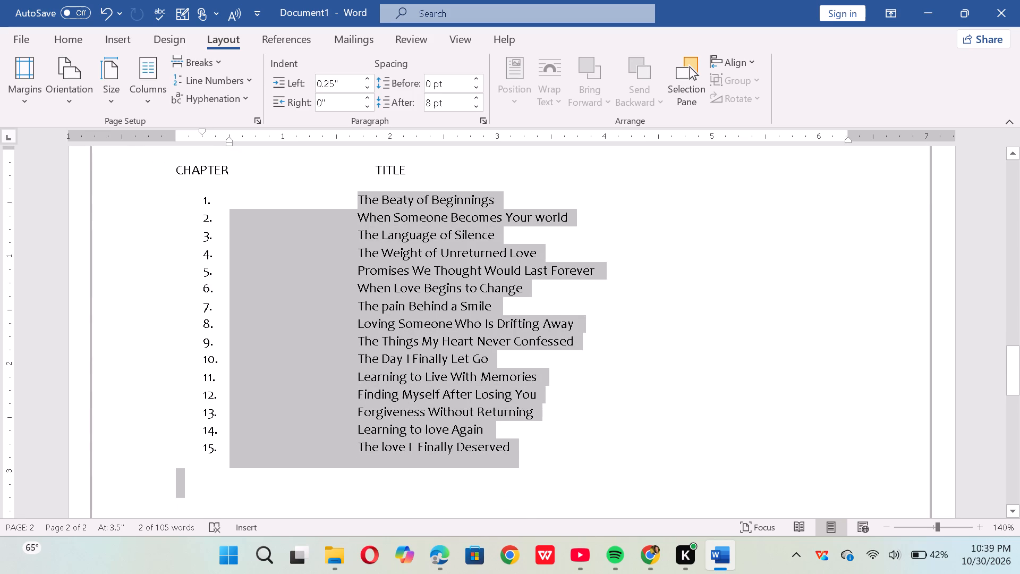
drag(524, 484, 533, 455)
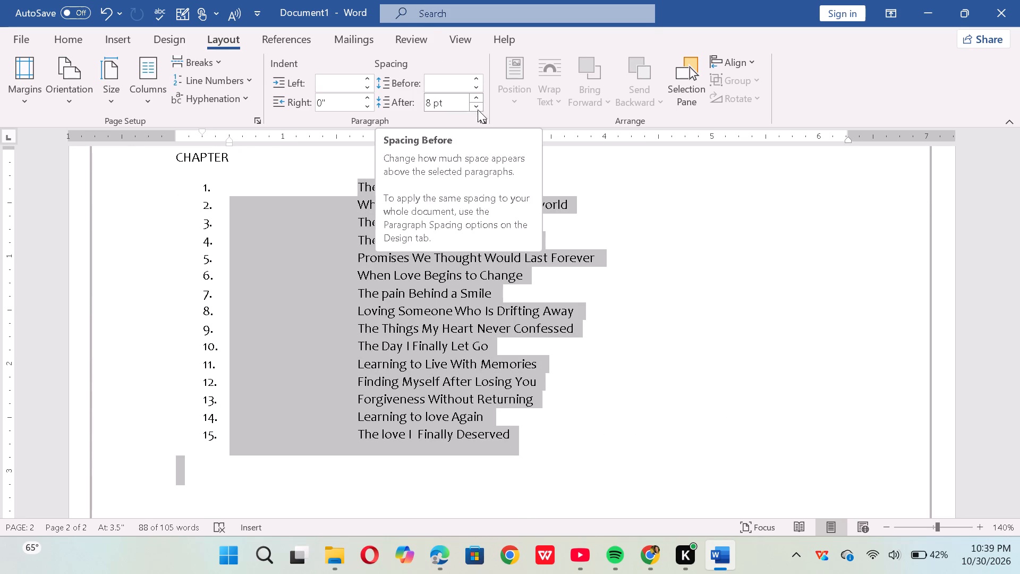
click(480, 115)
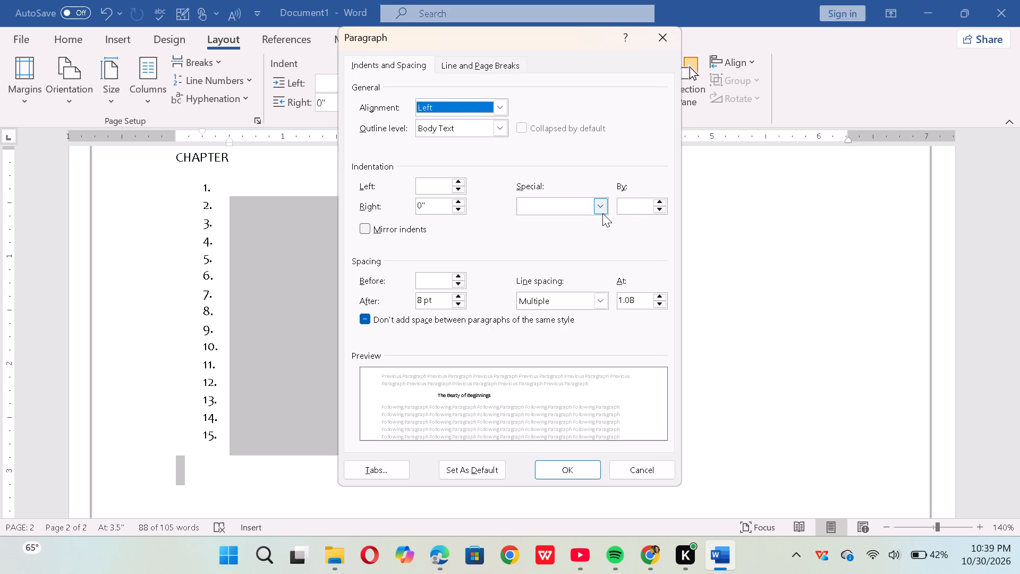
click(664, 303)
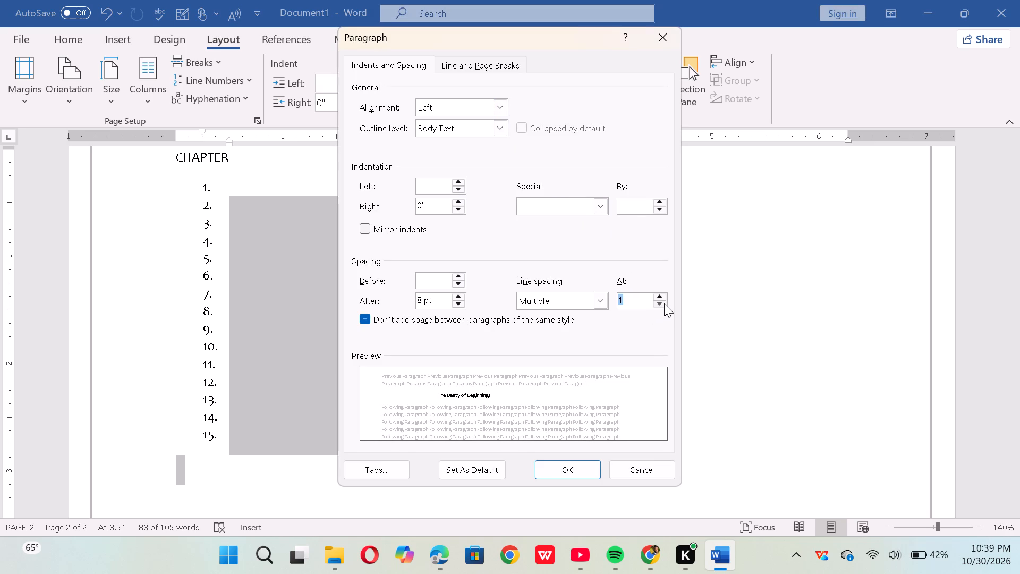
click(664, 303)
click(664, 303)
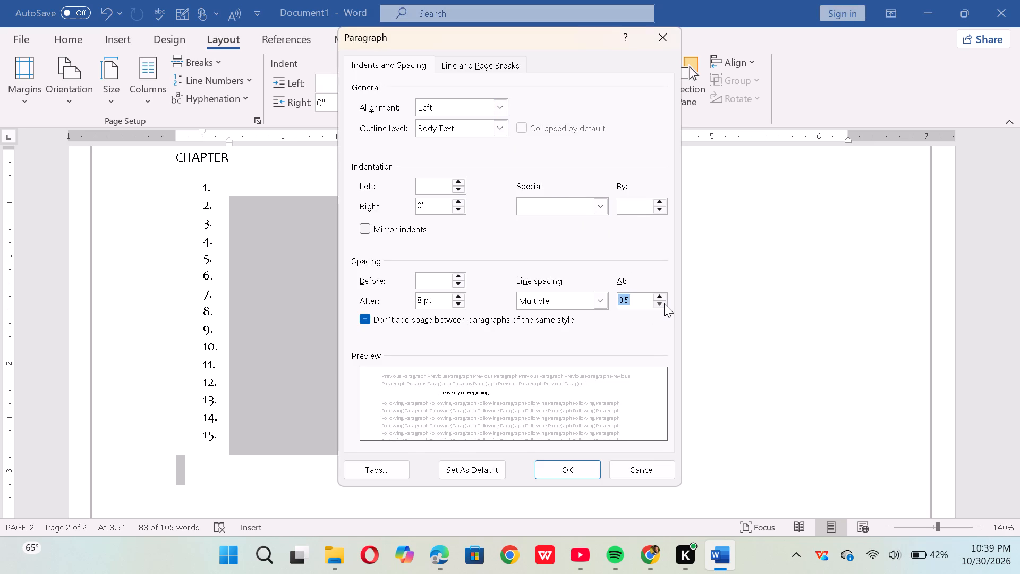
click(659, 298)
click(659, 298)
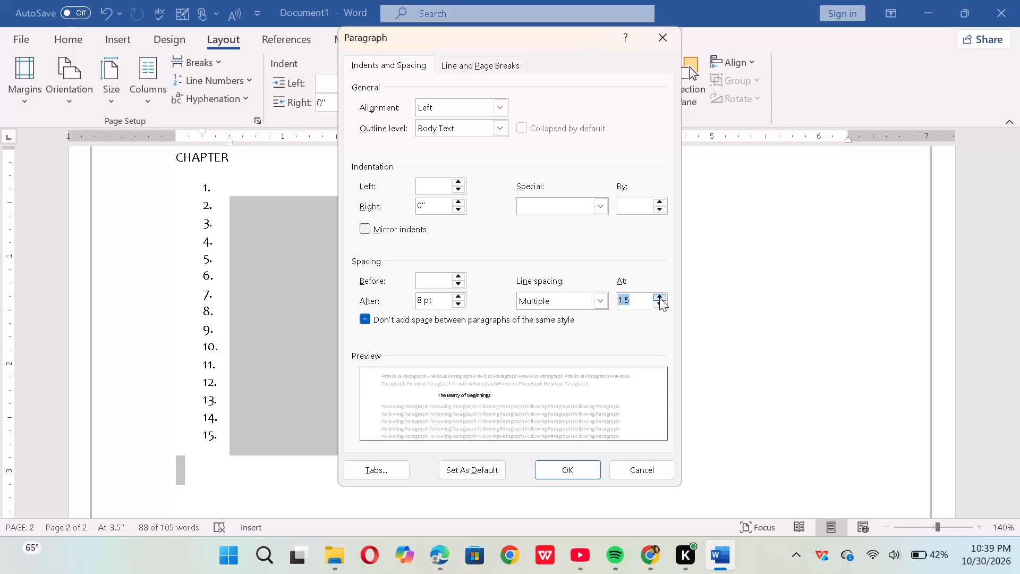
click(659, 298)
click(659, 298)
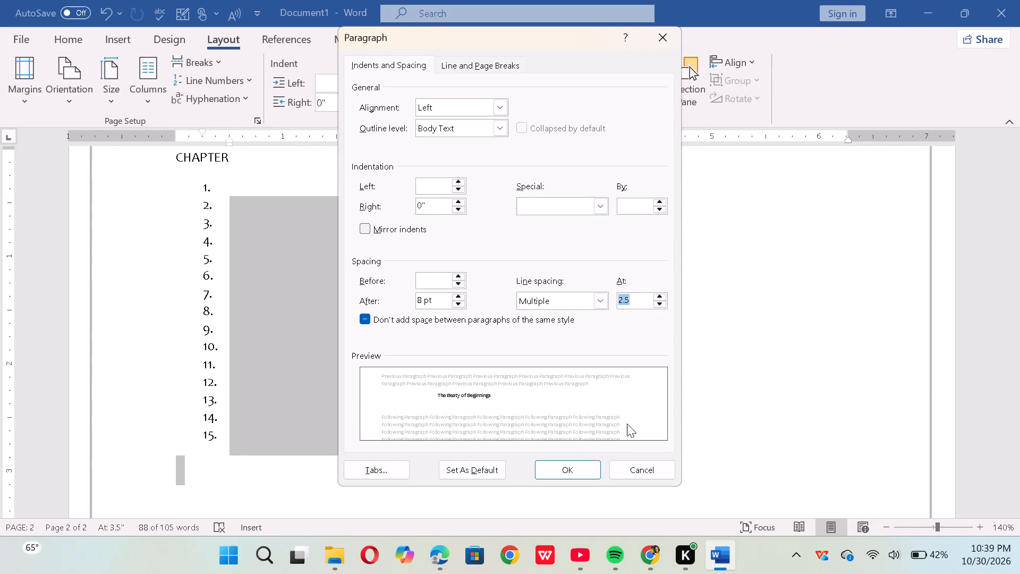
click(587, 470)
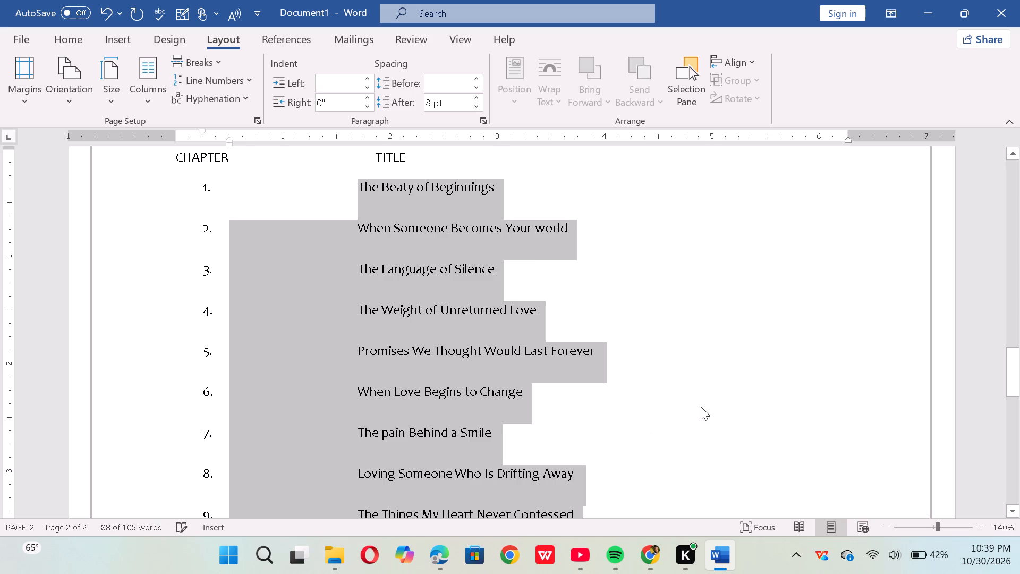
click(701, 407)
Insert a blank page after the end of the chapter 15 title.
scroll(704, 324, down, 2)
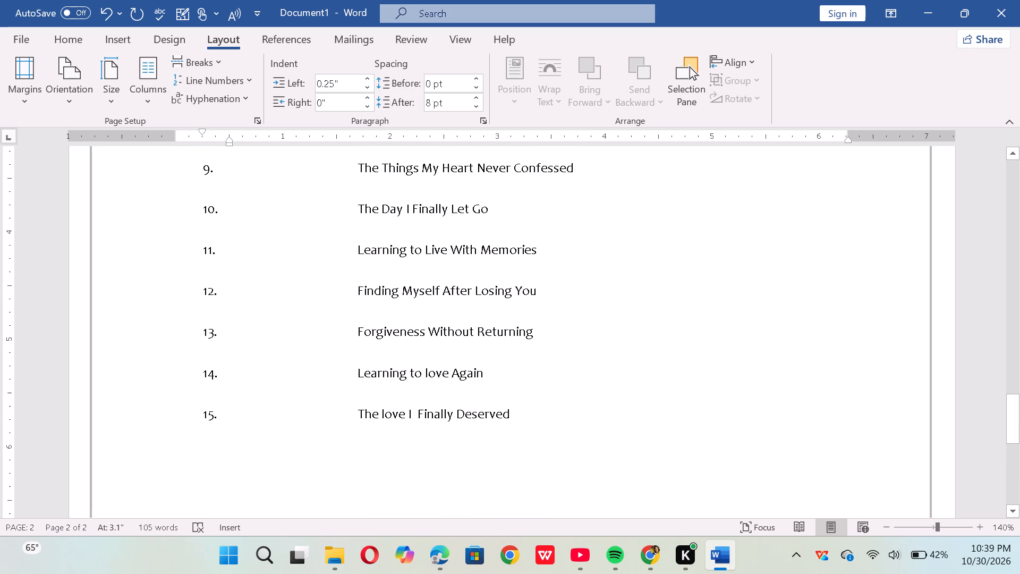
scroll(704, 319, down, 3)
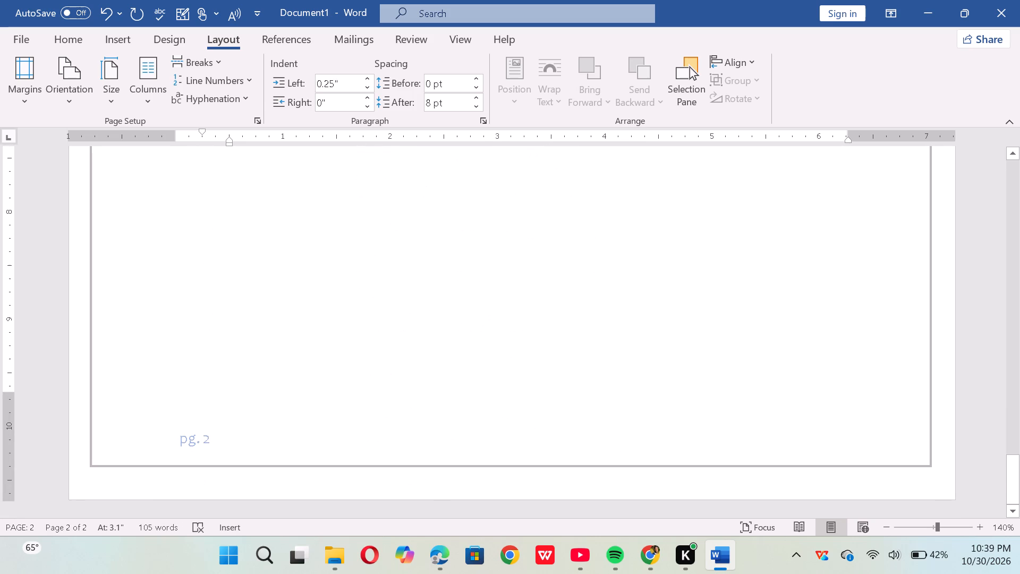
scroll(549, 366, down, 1)
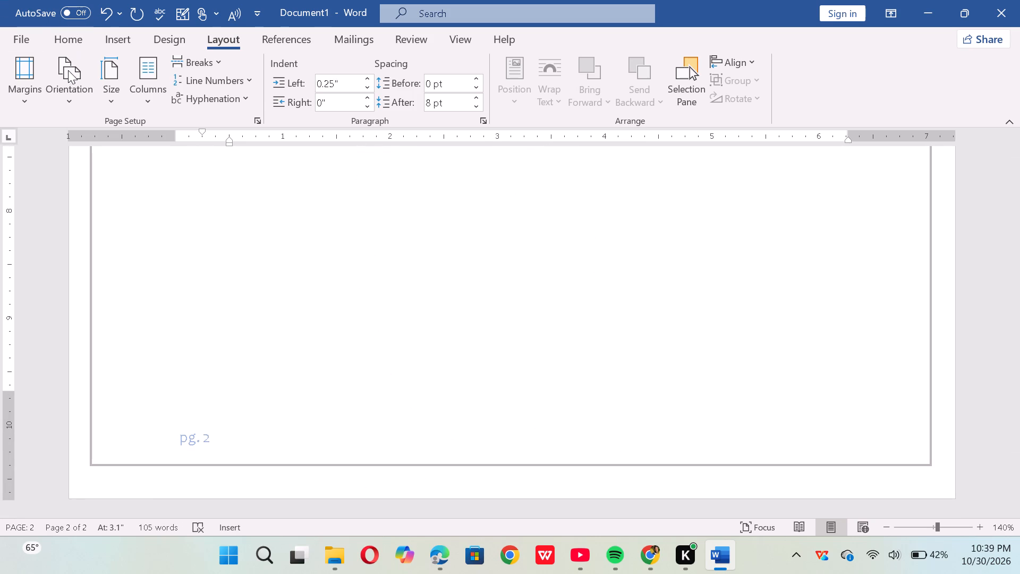
click(116, 48)
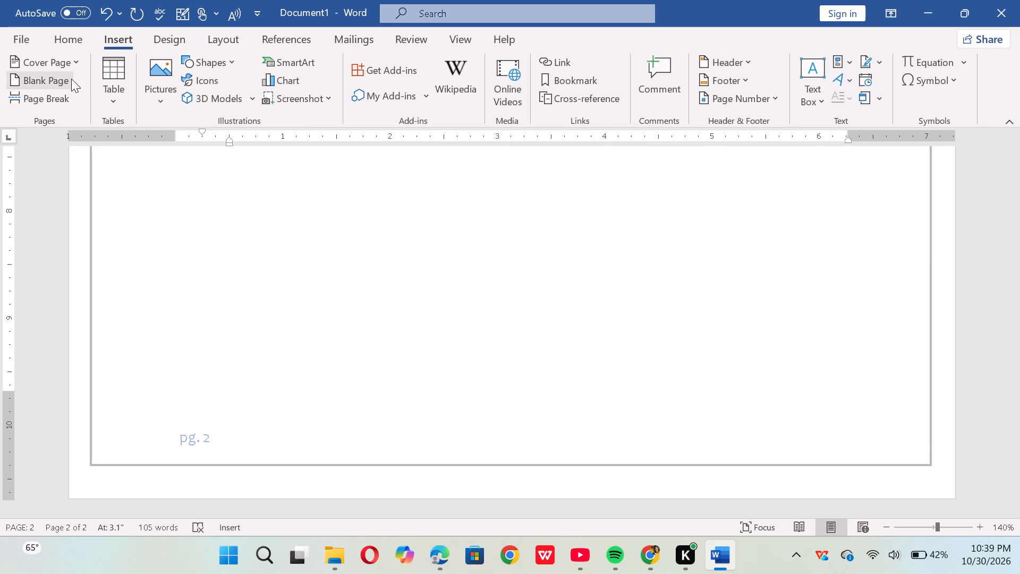
scroll(412, 351, up, 2)
scroll(412, 351, right, 1)
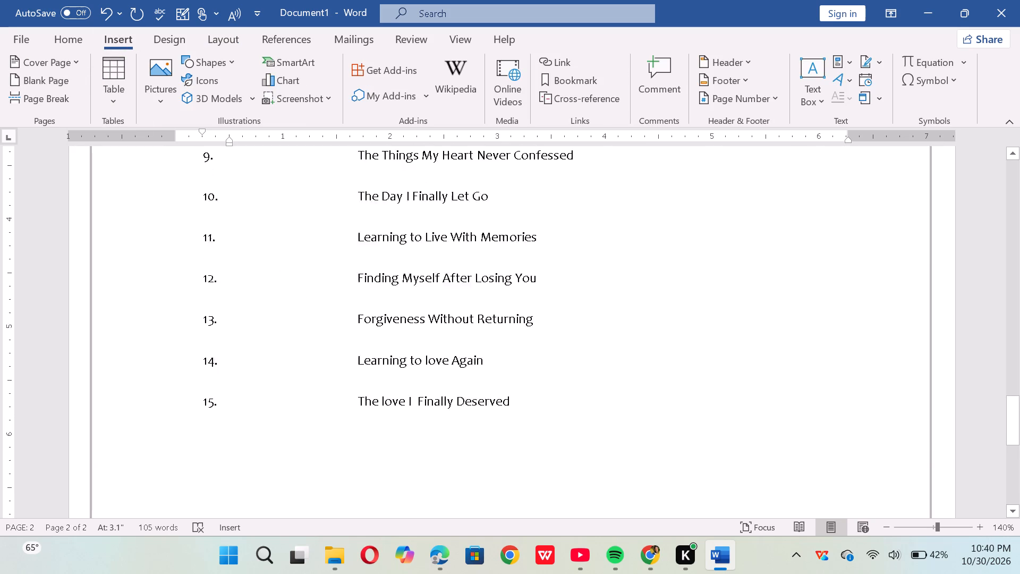
scroll(412, 351, right, 1)
scroll(412, 351, up, 1)
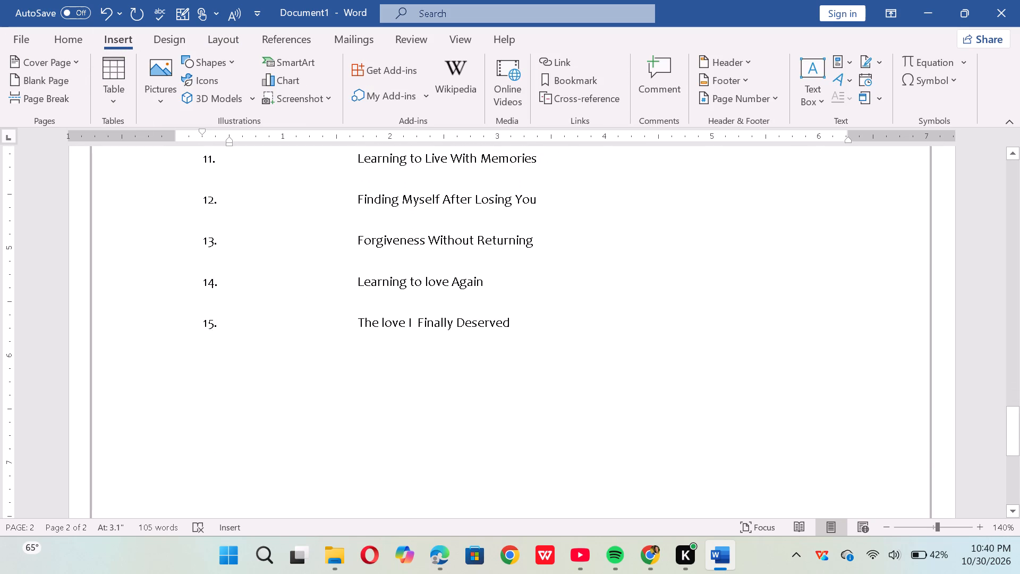
click(521, 335)
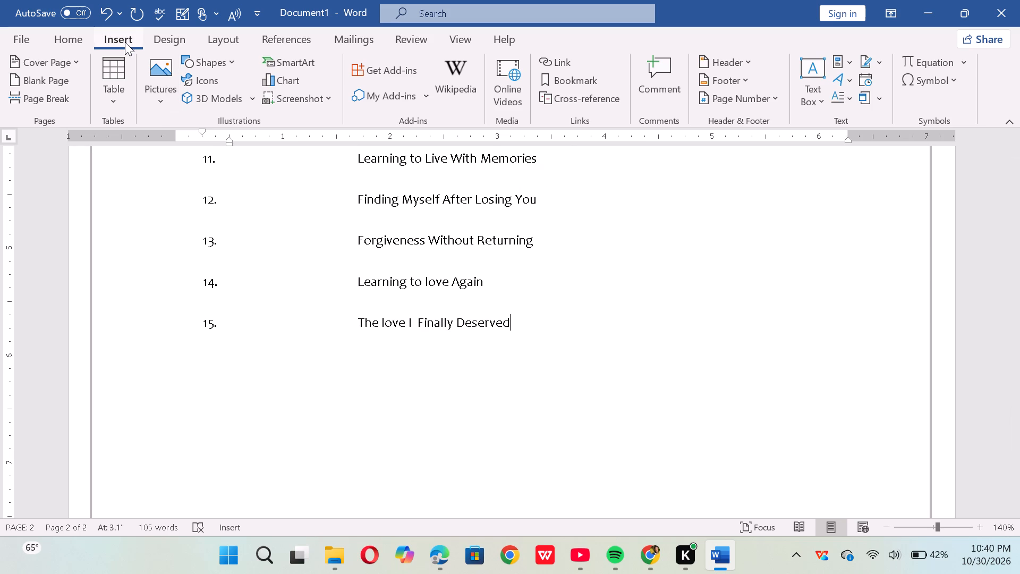
click(122, 41)
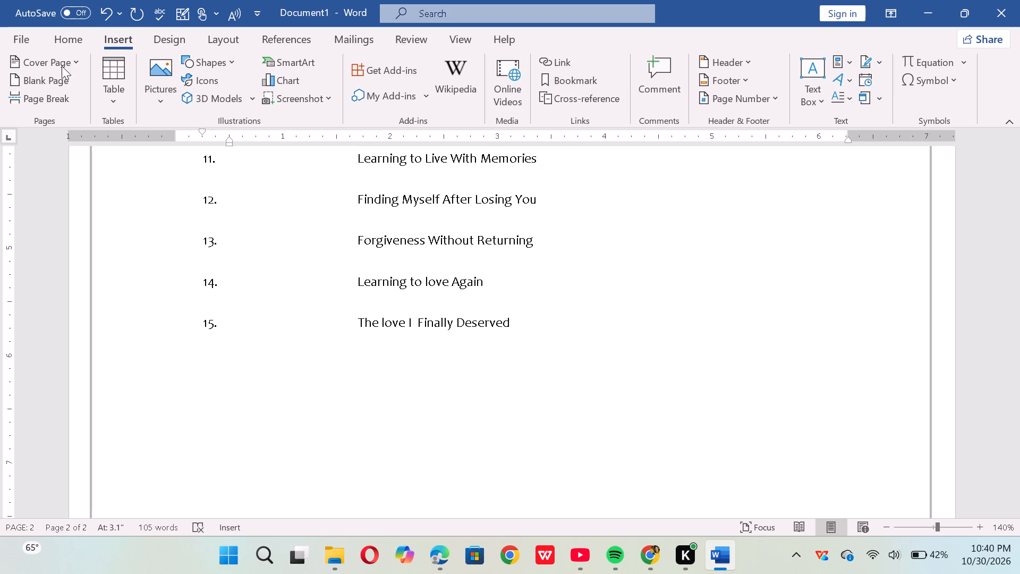
click(61, 79)
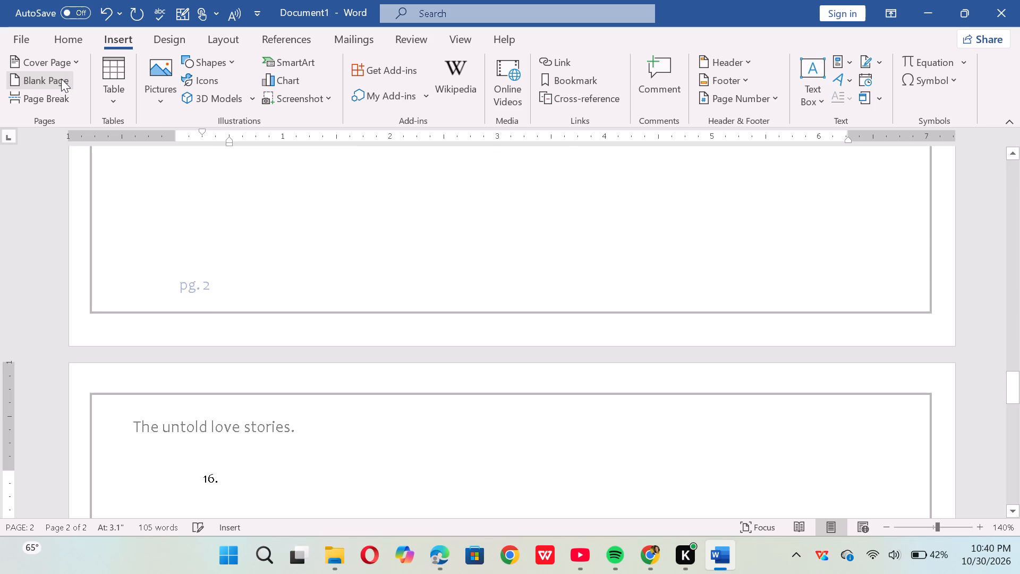
Remove the automatic list number 16 from the first line of page 3.
click(220, 487)
key(BackSpace)
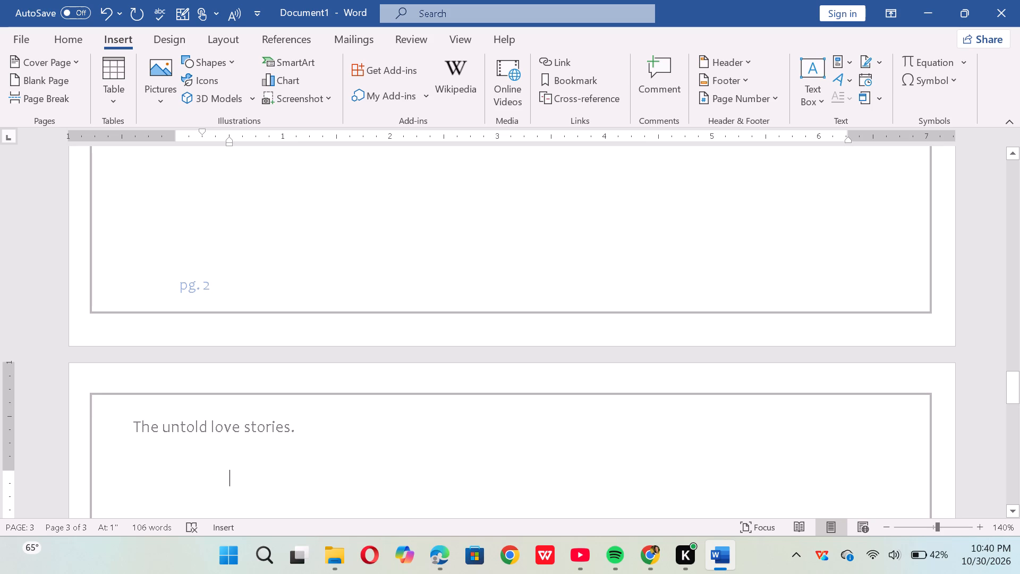